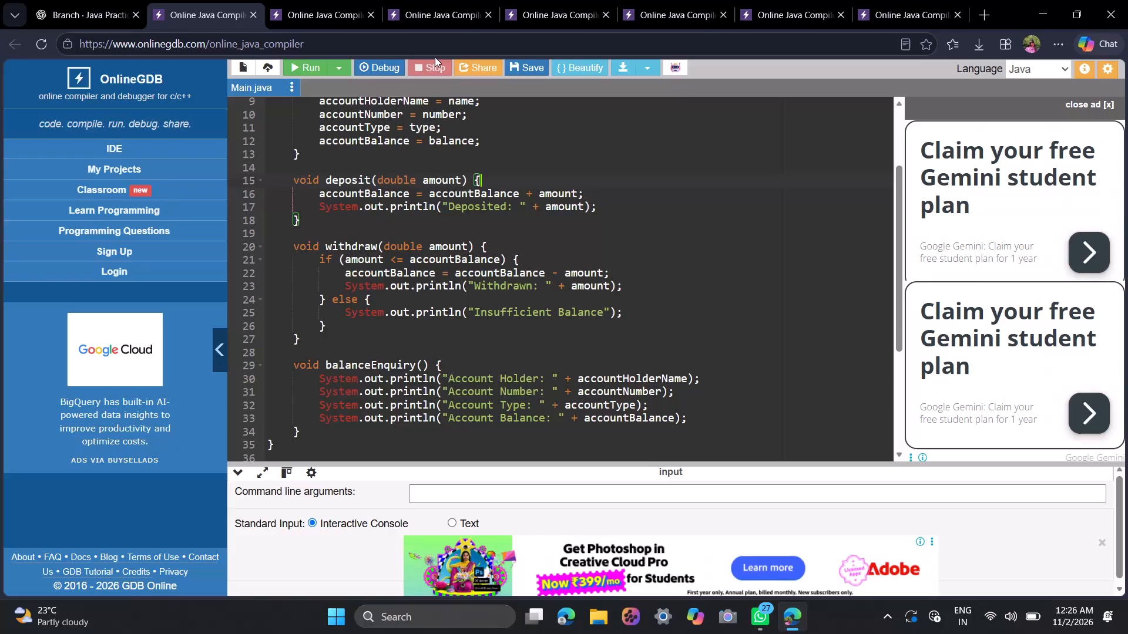
Open Word and create a new blank document for the Java code.
scroll(415, 191, up, 5)
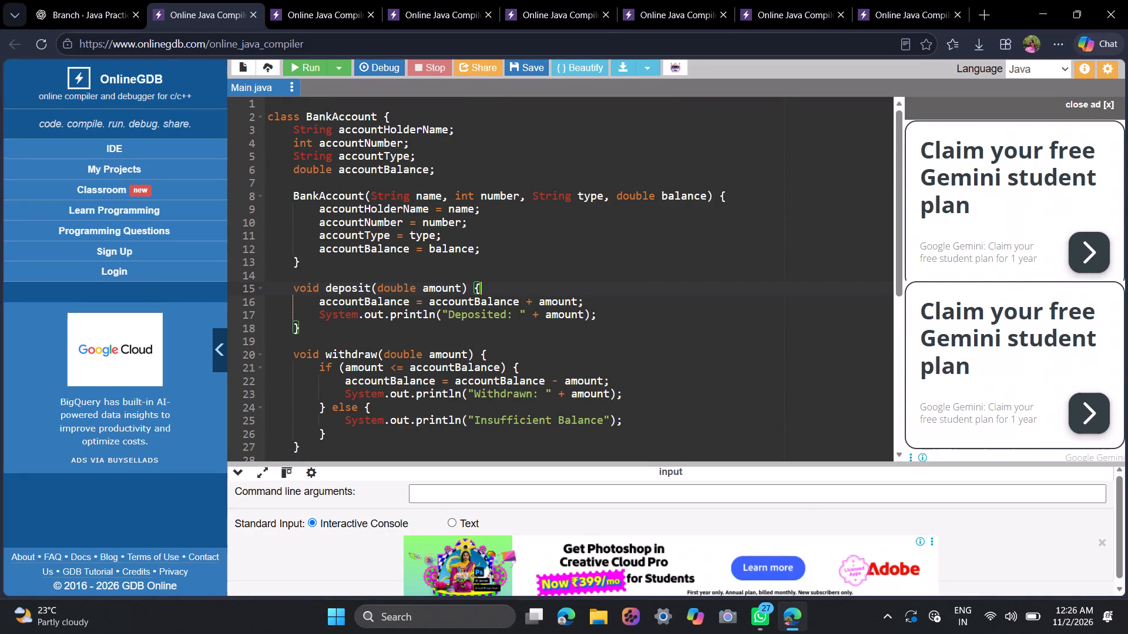
click(437, 612)
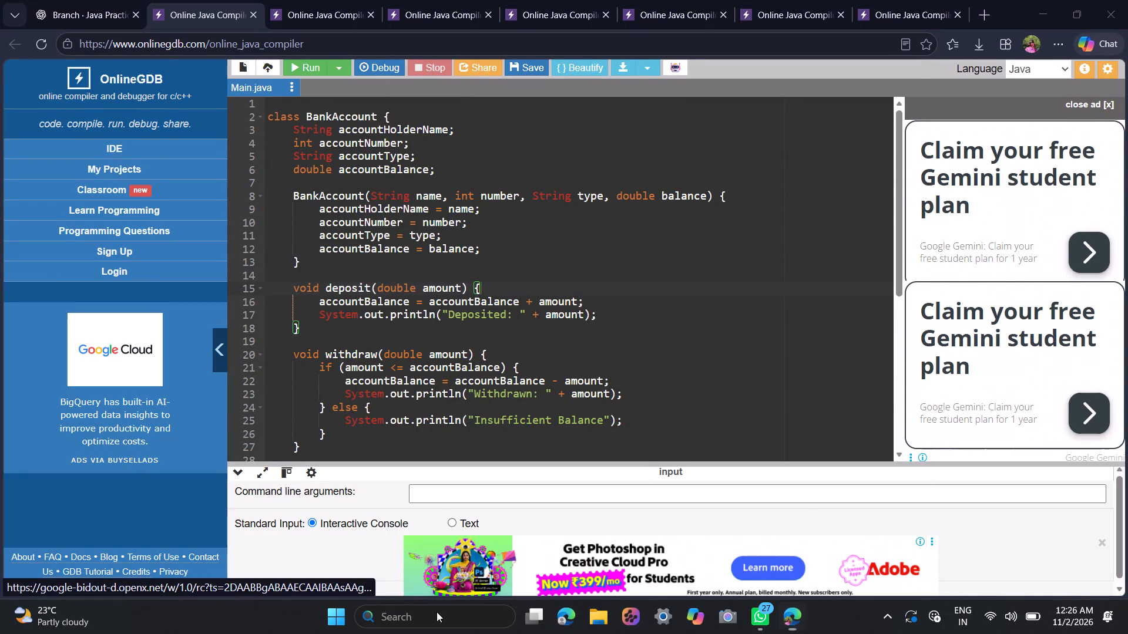
text(wr)
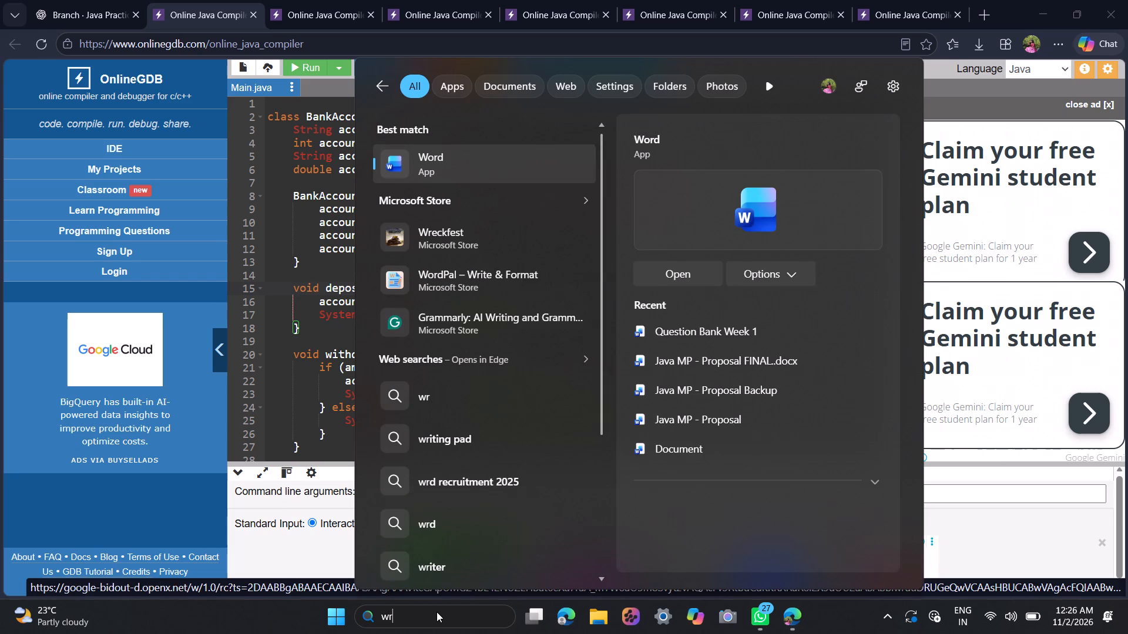
key(BackSpace)
text(ord)
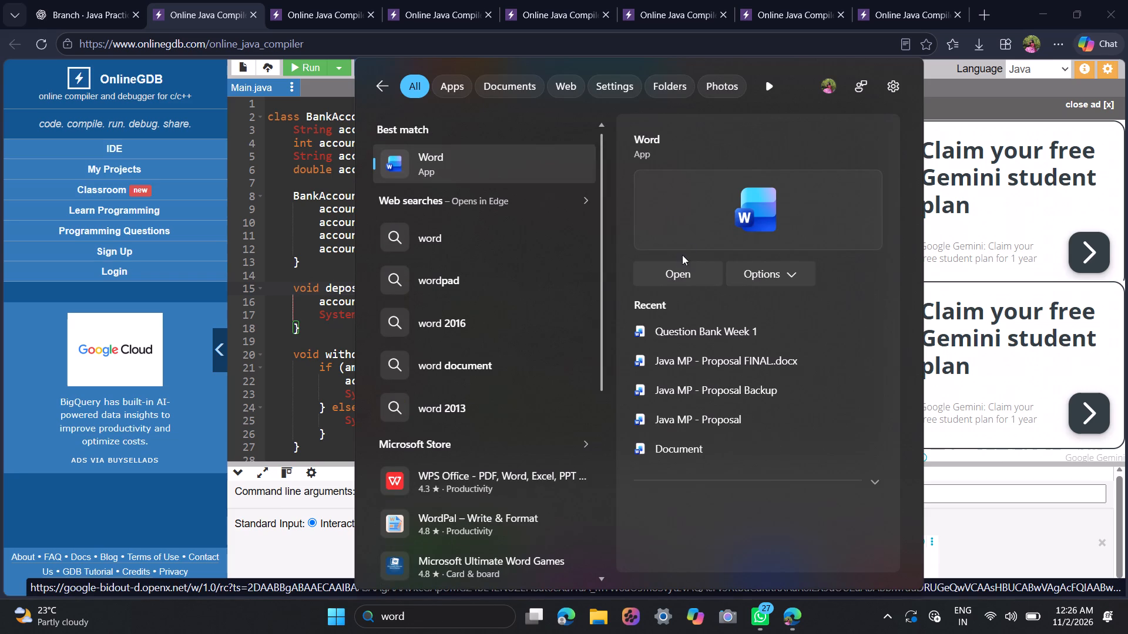
click(676, 272)
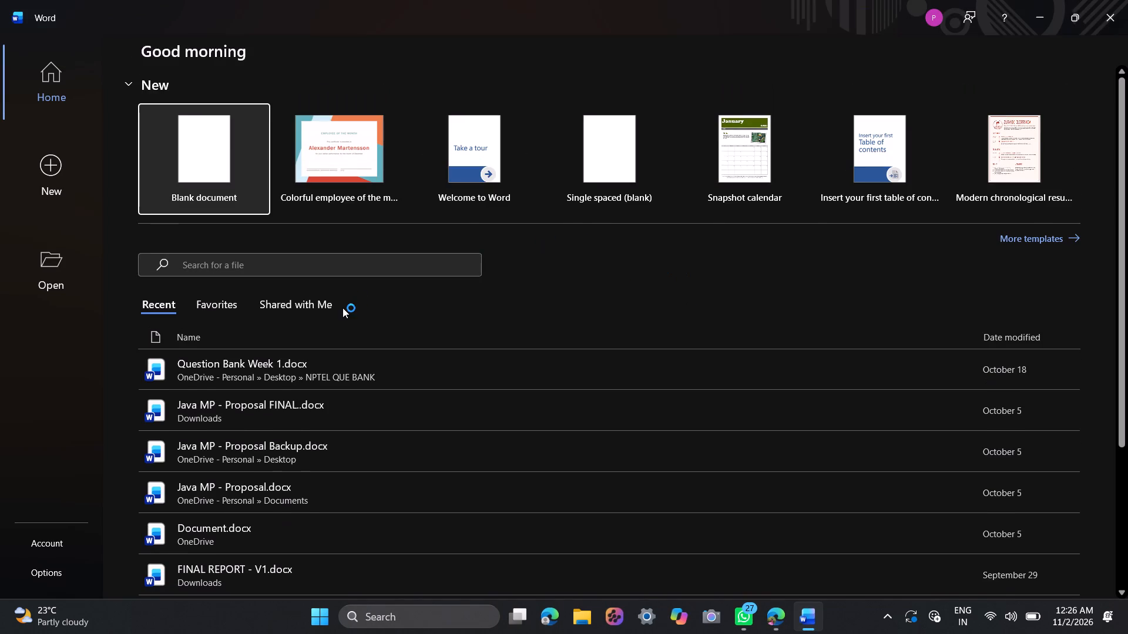
click(62, 163)
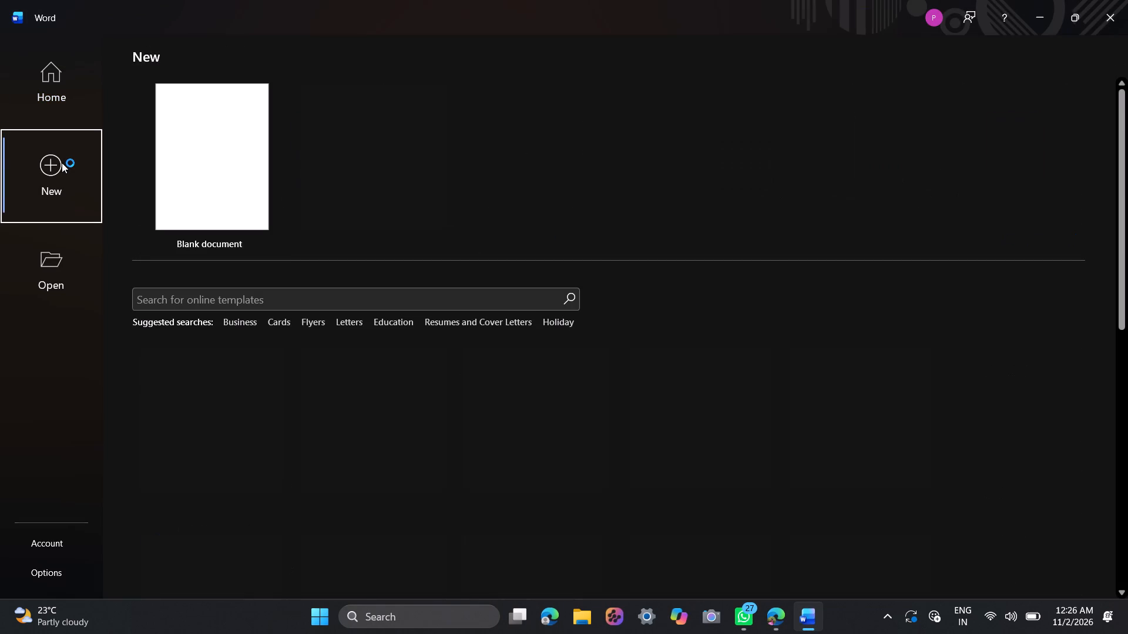
click(178, 187)
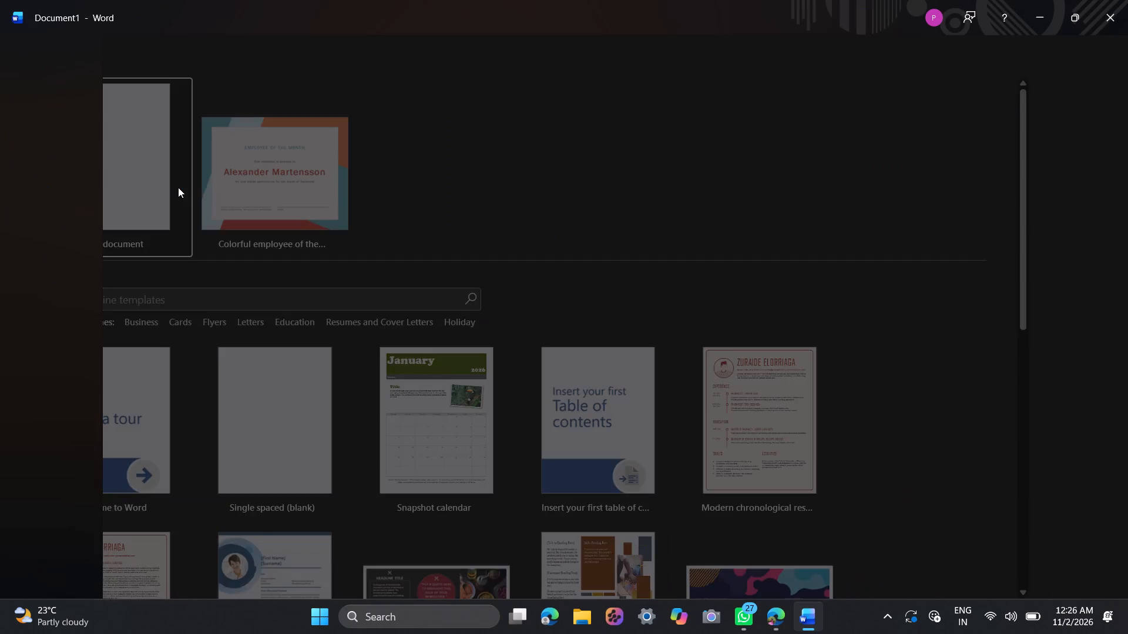
click(304, 171)
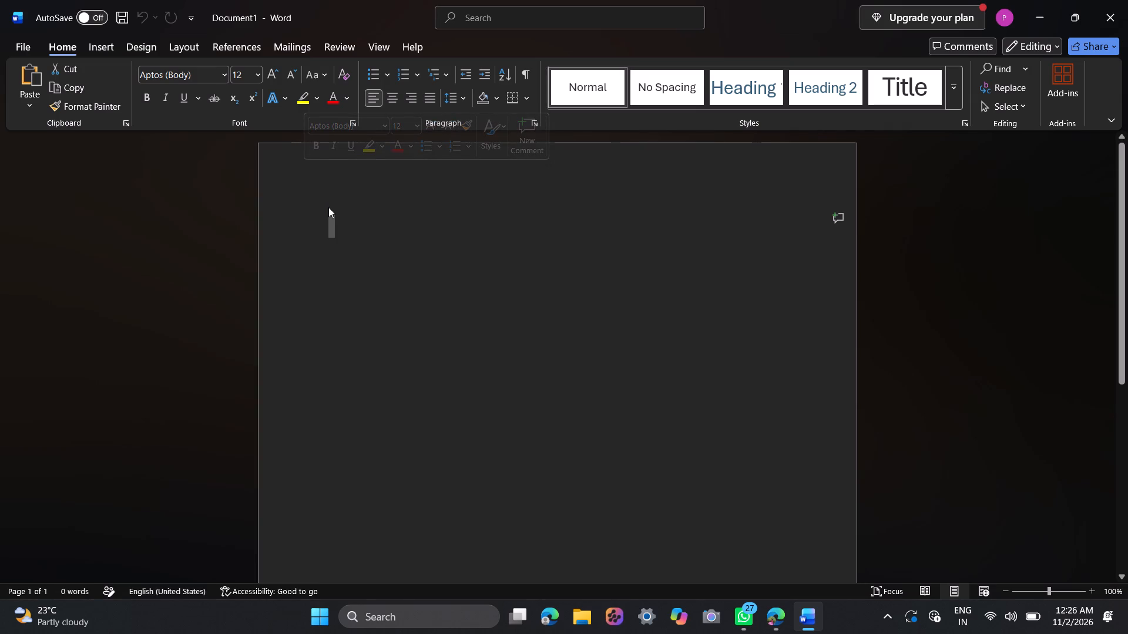
key(ctrl+Tab)
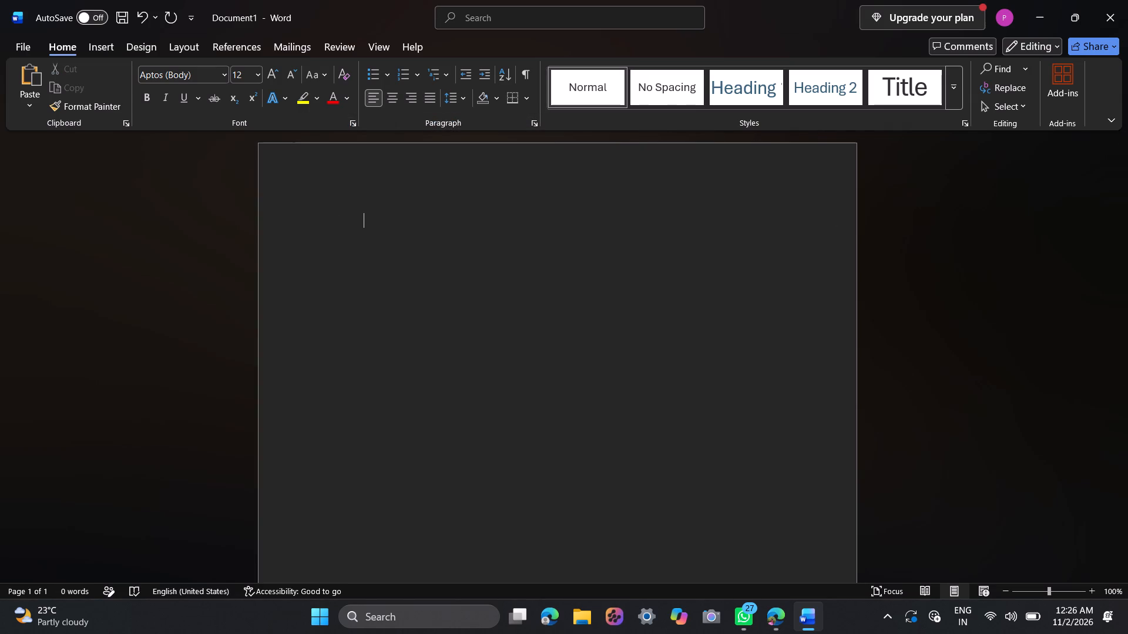
Switch back to the OnlineGDB page in Edge and copy the entire BankAccount program from Main.java.
key(alt+Tab)
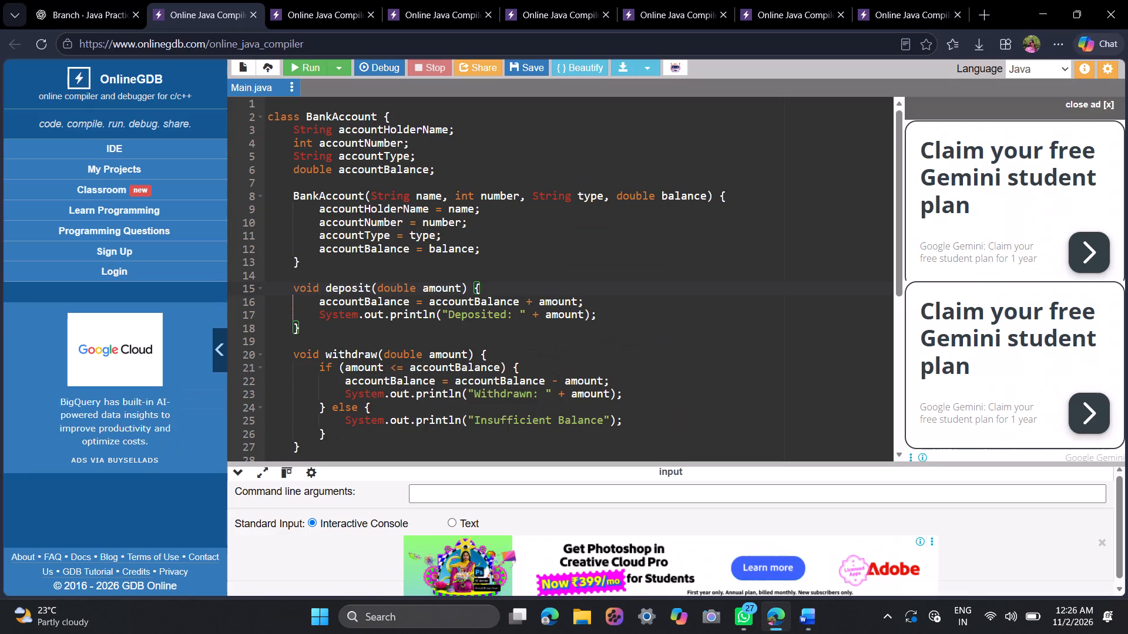
click(276, 113)
key(ctrl+a)
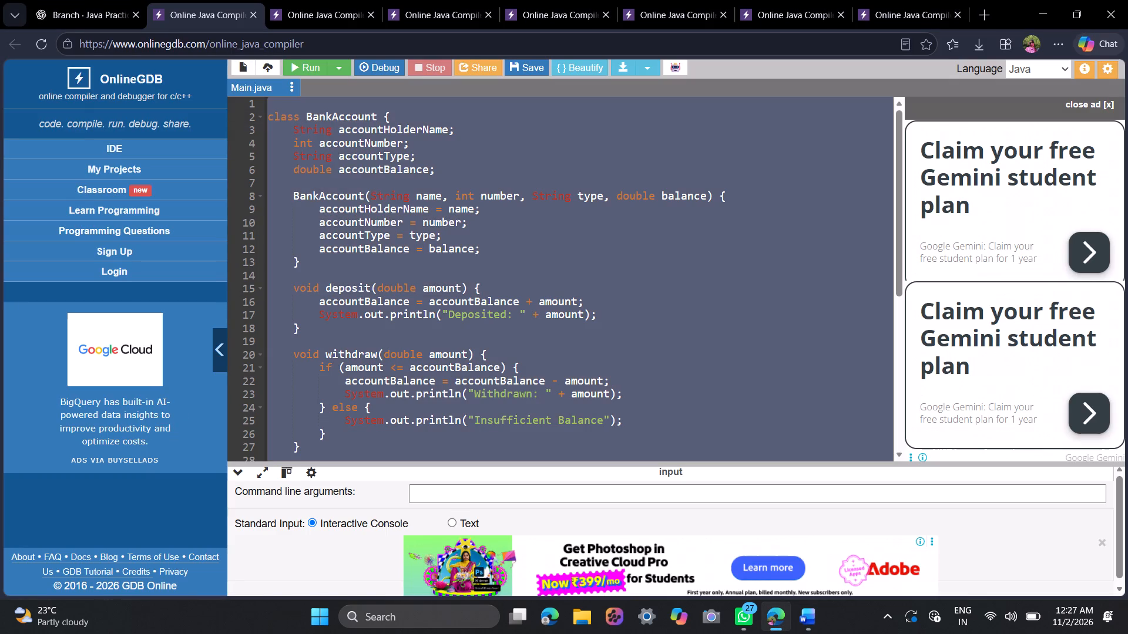
key(ctrl+c)
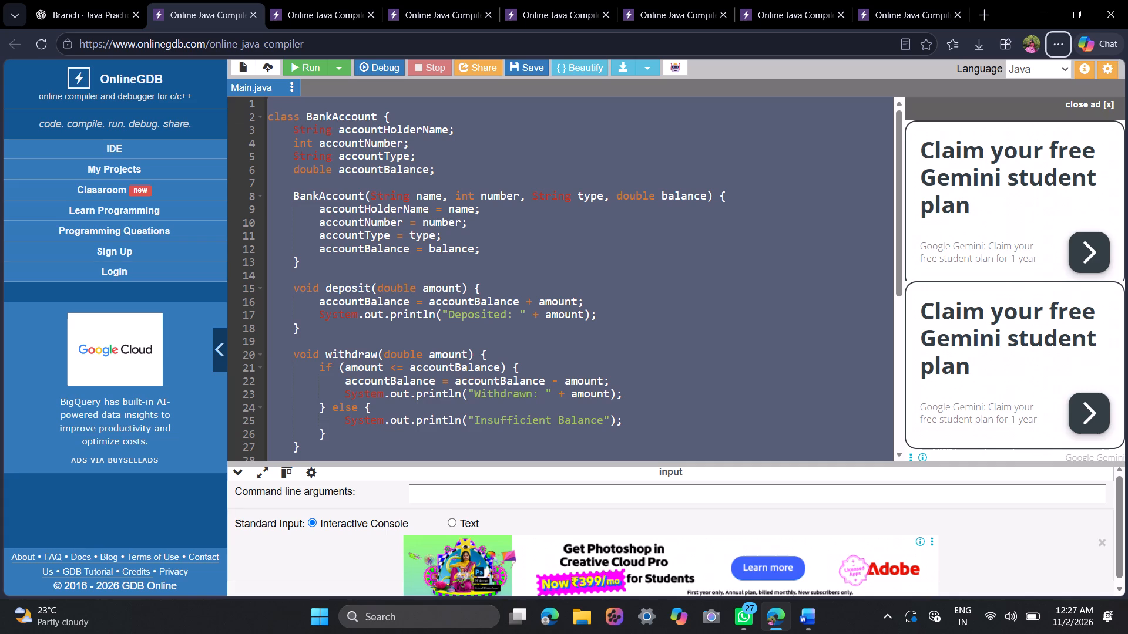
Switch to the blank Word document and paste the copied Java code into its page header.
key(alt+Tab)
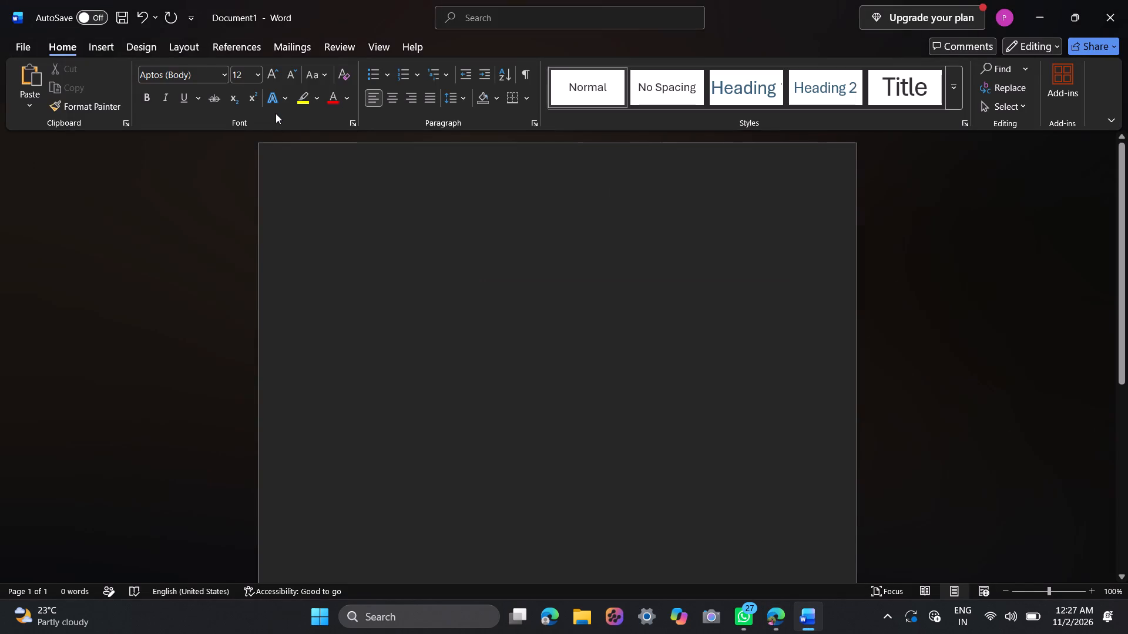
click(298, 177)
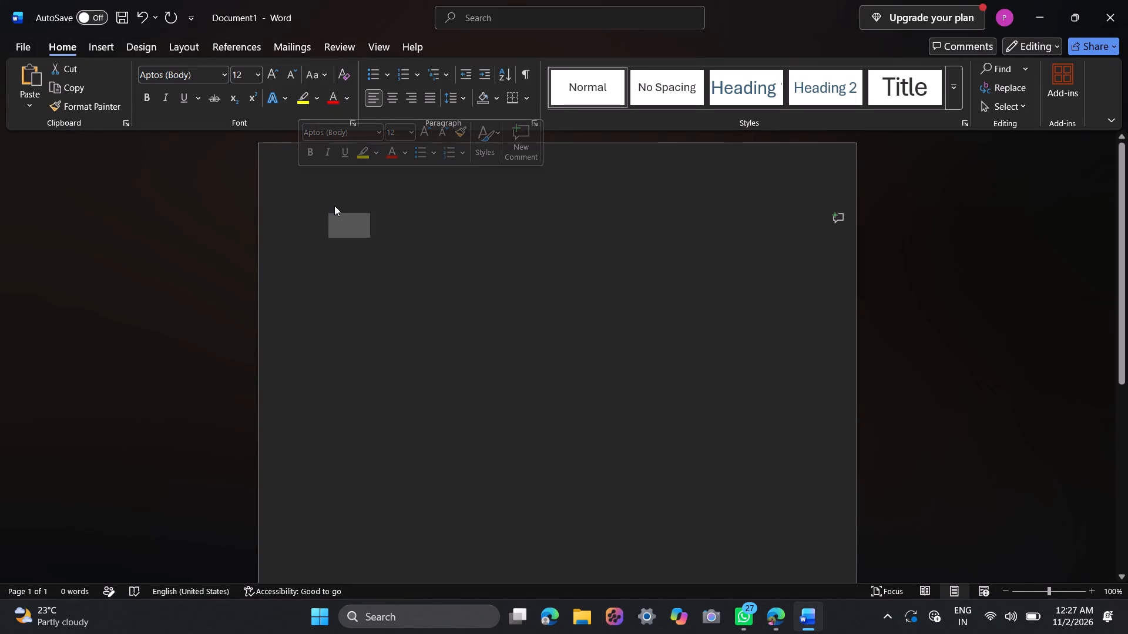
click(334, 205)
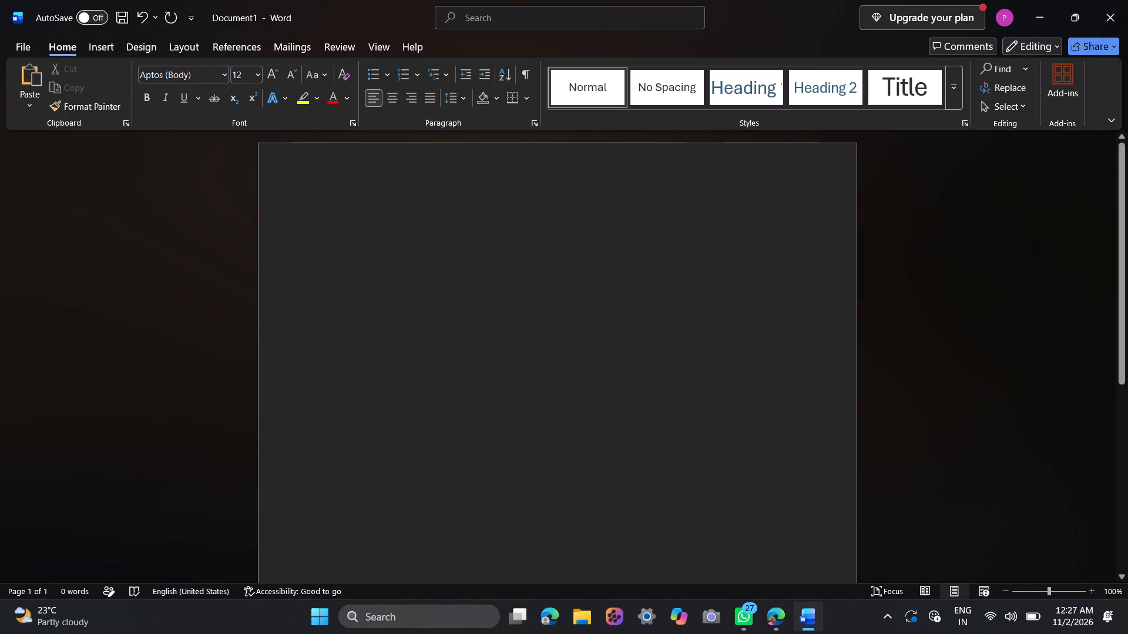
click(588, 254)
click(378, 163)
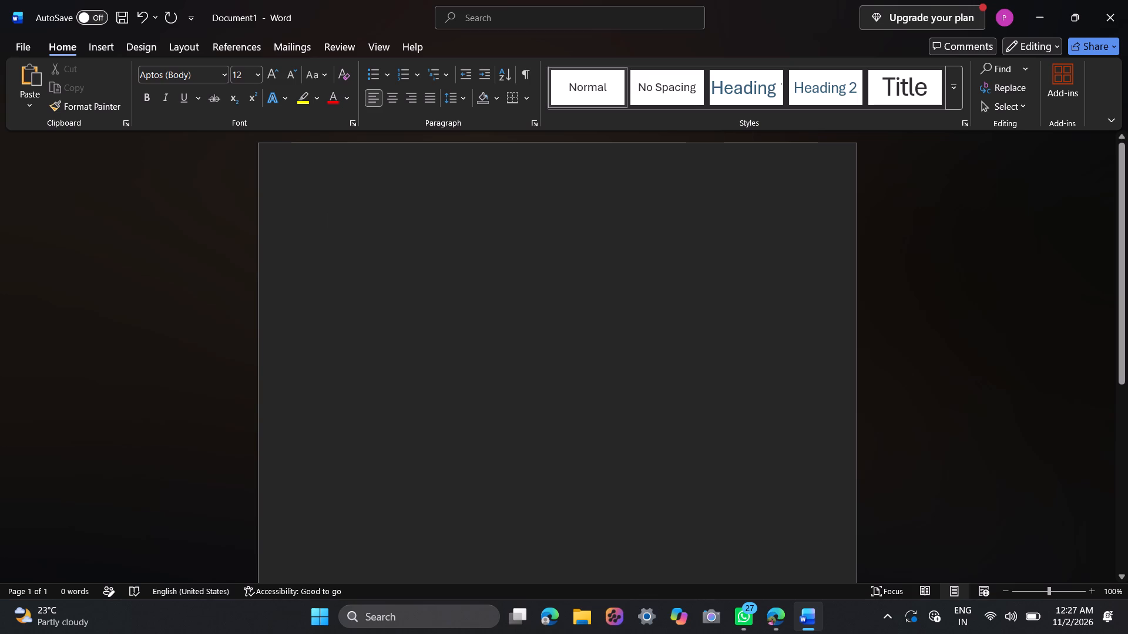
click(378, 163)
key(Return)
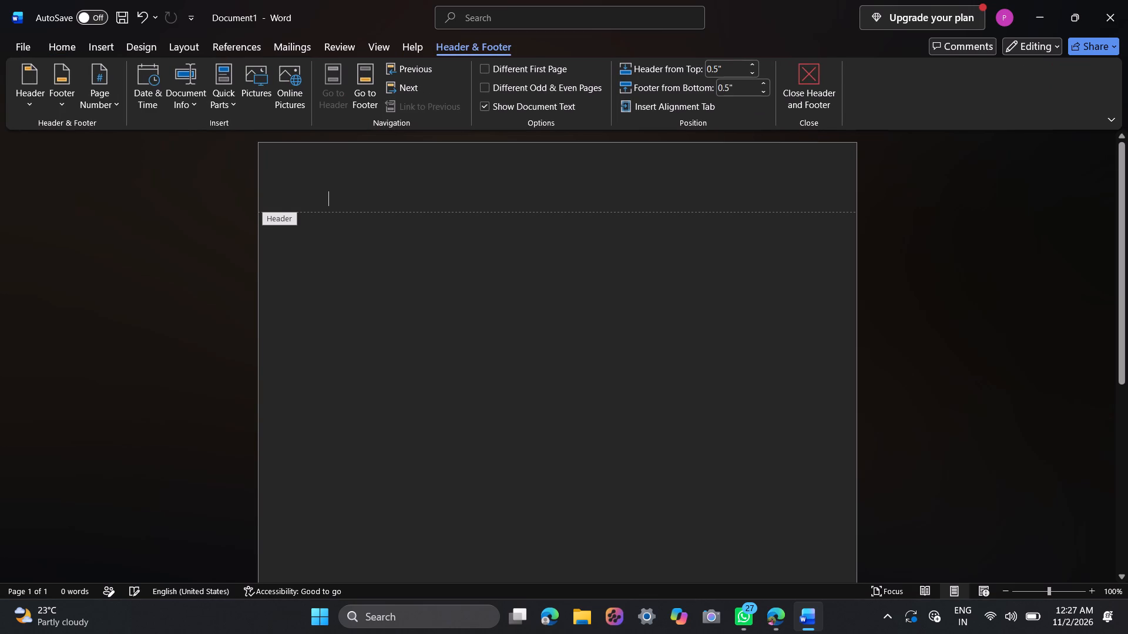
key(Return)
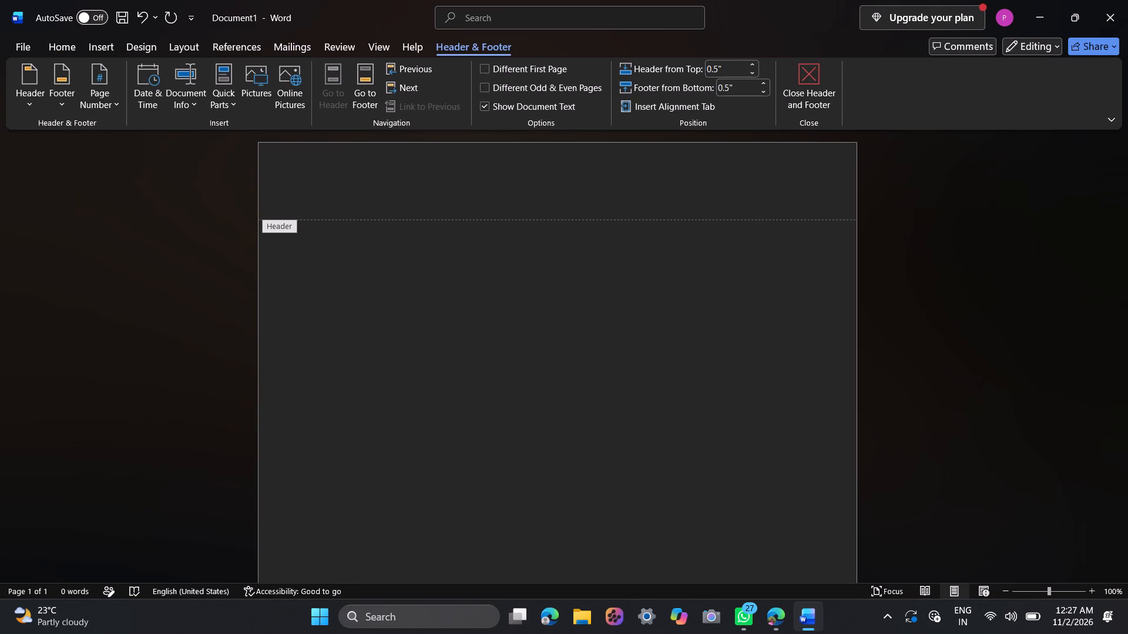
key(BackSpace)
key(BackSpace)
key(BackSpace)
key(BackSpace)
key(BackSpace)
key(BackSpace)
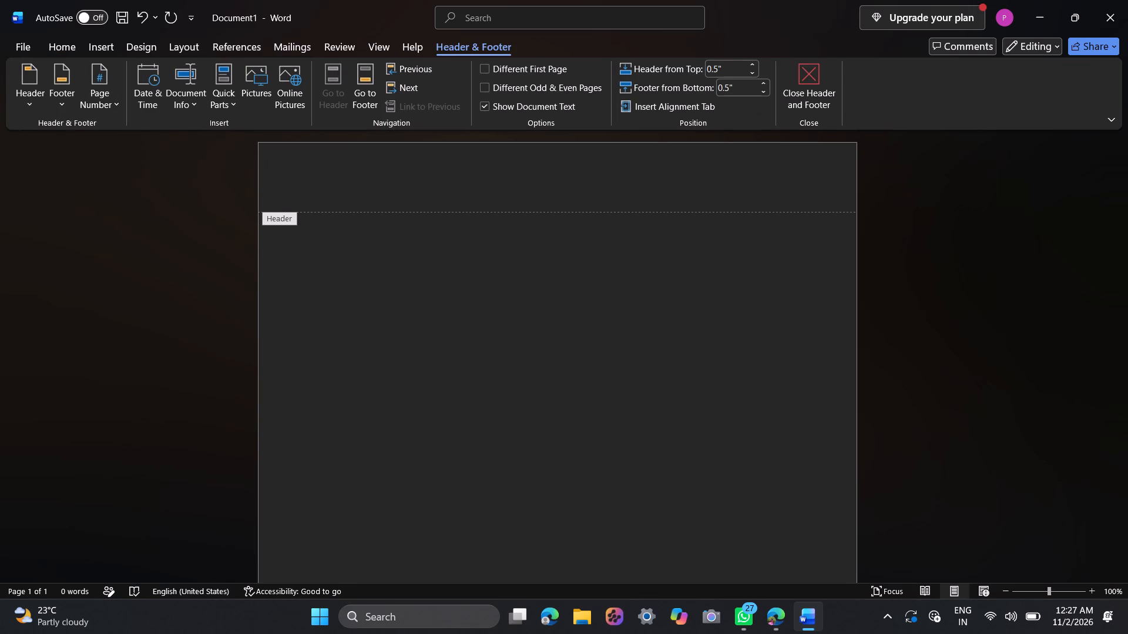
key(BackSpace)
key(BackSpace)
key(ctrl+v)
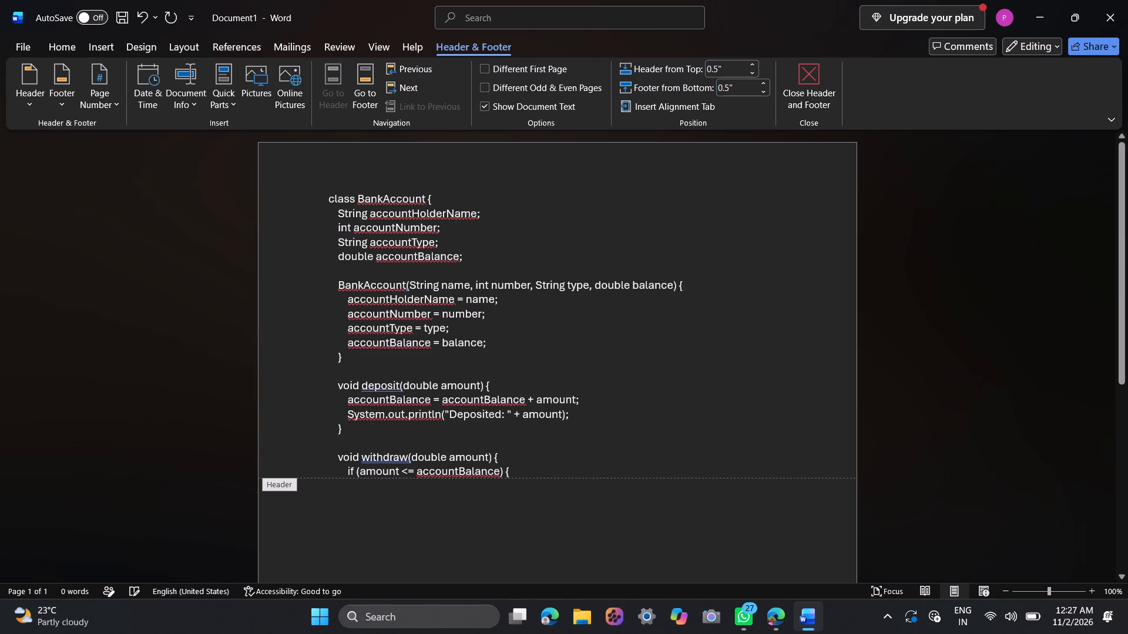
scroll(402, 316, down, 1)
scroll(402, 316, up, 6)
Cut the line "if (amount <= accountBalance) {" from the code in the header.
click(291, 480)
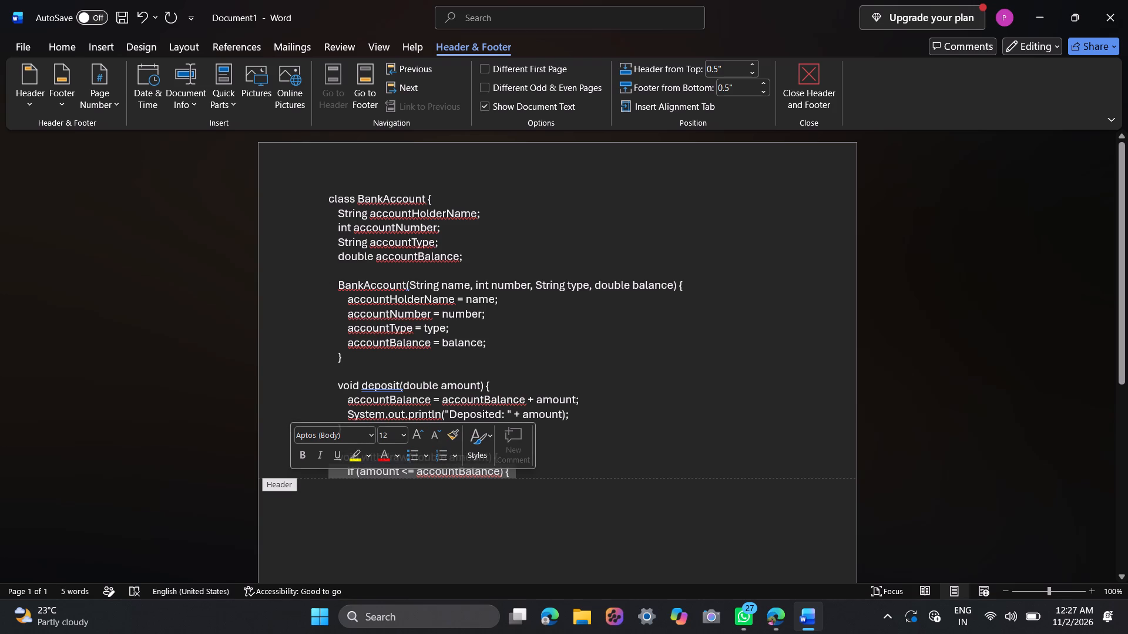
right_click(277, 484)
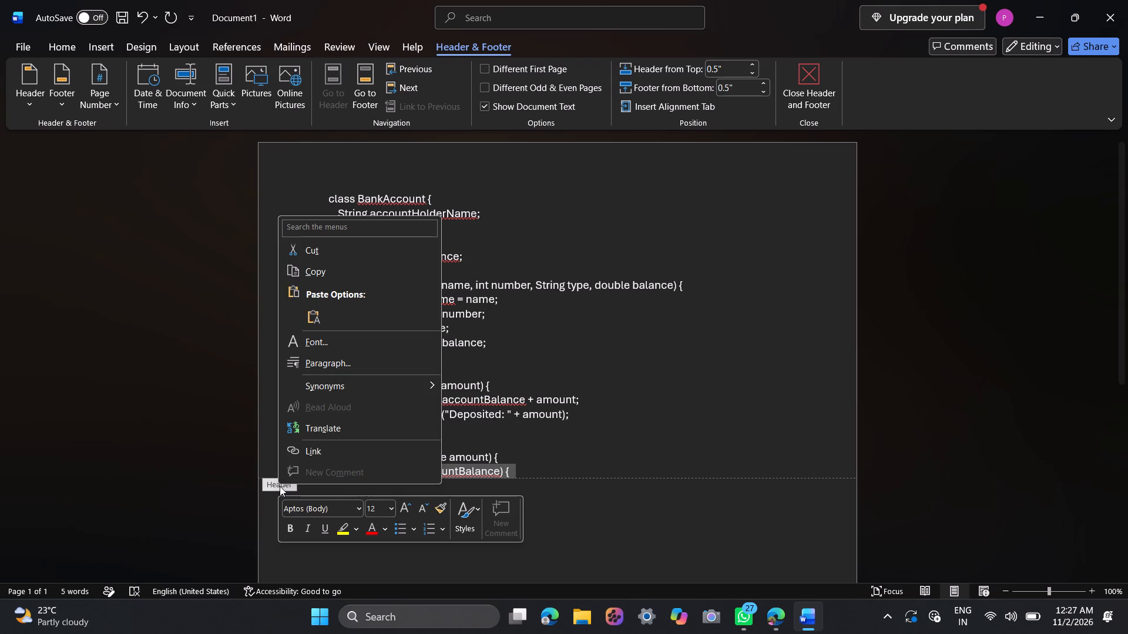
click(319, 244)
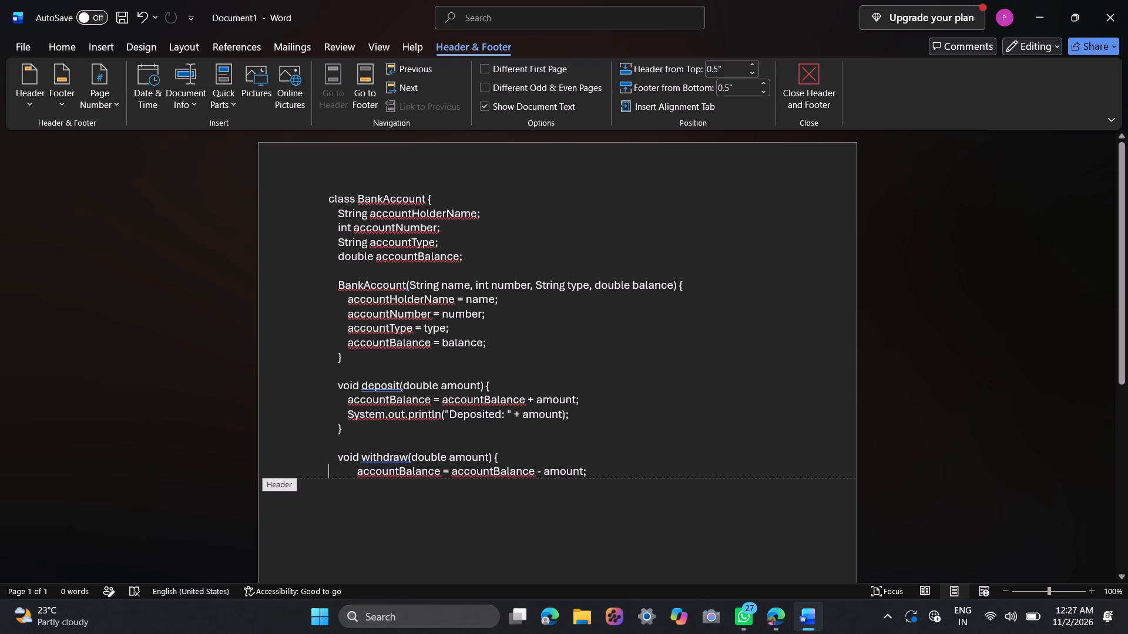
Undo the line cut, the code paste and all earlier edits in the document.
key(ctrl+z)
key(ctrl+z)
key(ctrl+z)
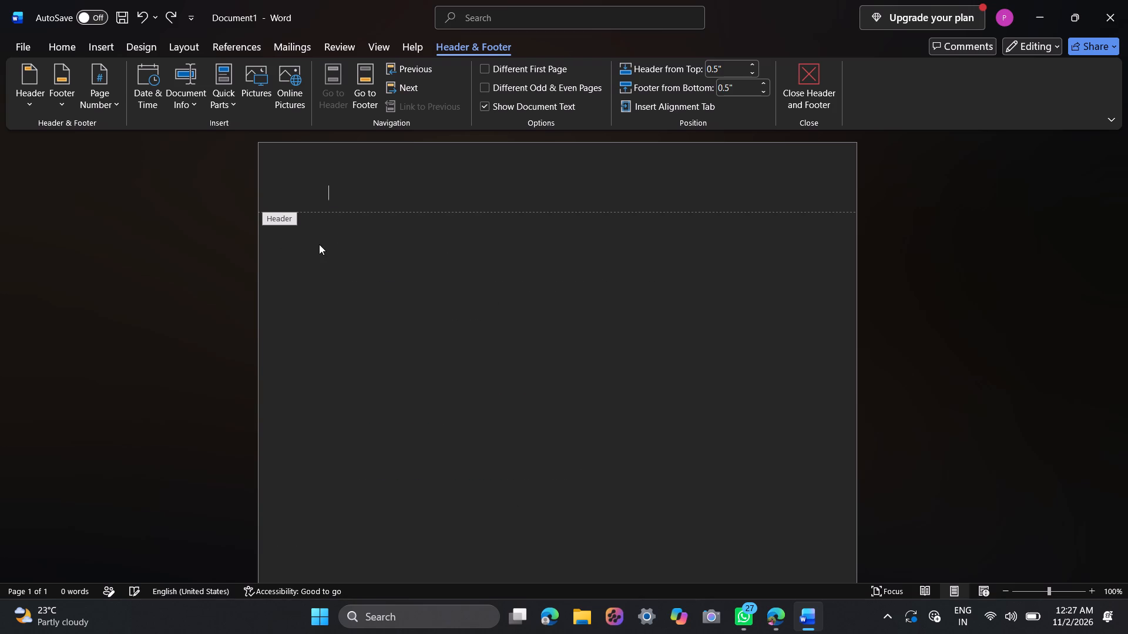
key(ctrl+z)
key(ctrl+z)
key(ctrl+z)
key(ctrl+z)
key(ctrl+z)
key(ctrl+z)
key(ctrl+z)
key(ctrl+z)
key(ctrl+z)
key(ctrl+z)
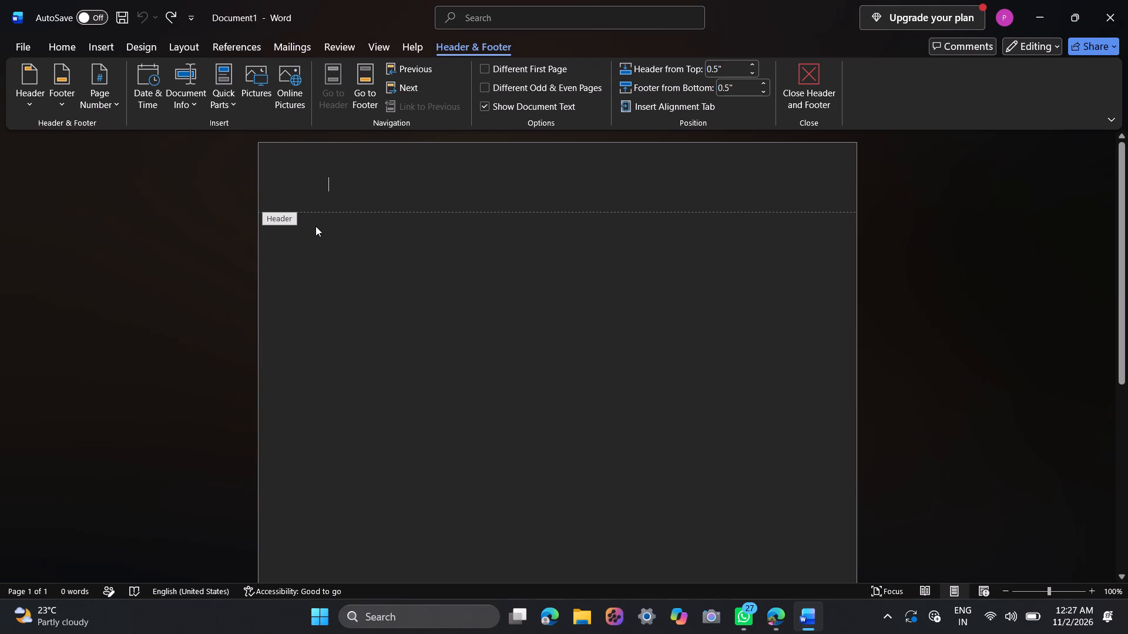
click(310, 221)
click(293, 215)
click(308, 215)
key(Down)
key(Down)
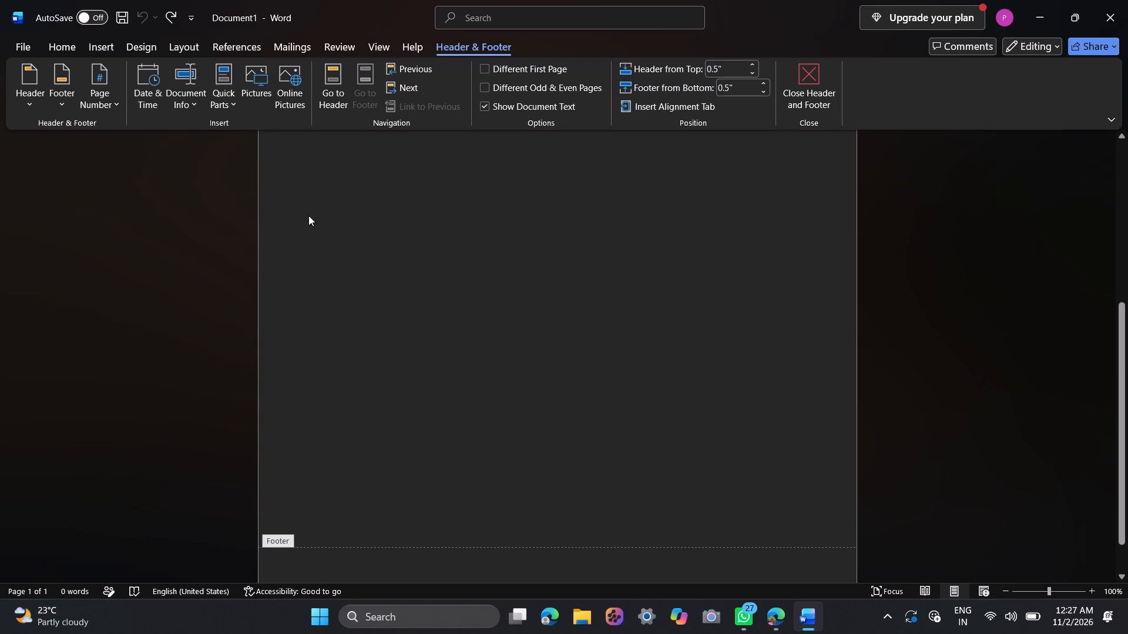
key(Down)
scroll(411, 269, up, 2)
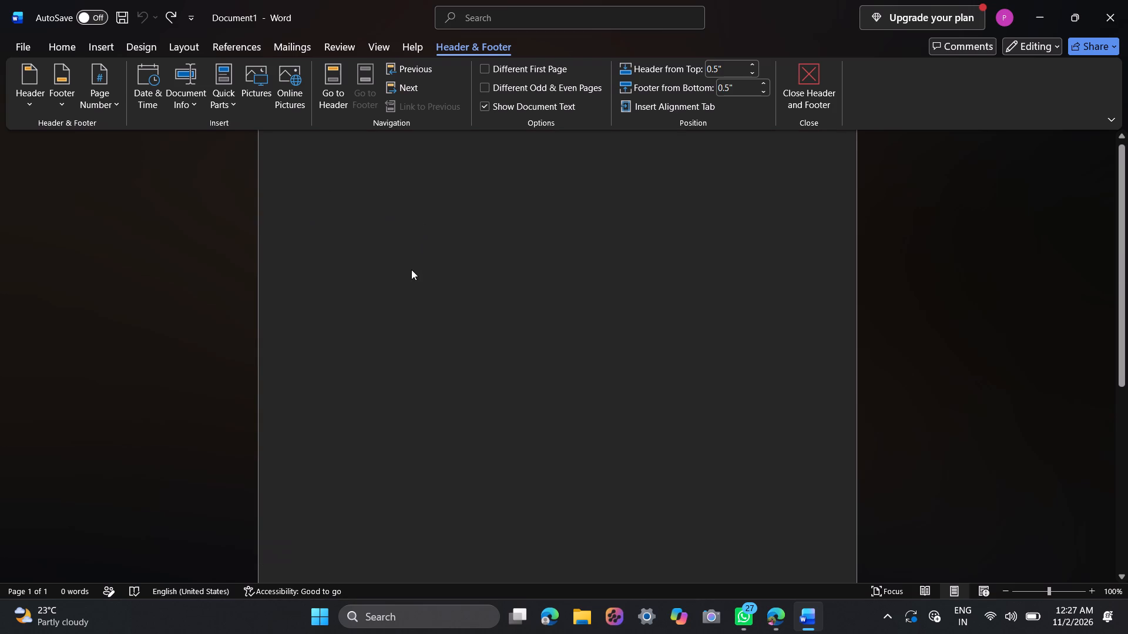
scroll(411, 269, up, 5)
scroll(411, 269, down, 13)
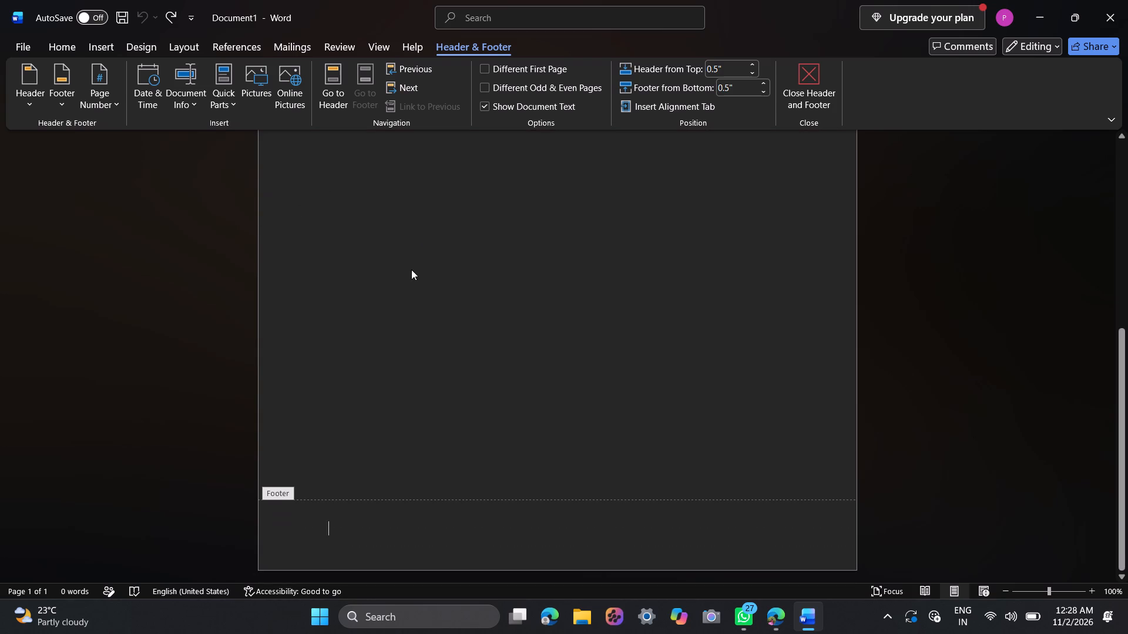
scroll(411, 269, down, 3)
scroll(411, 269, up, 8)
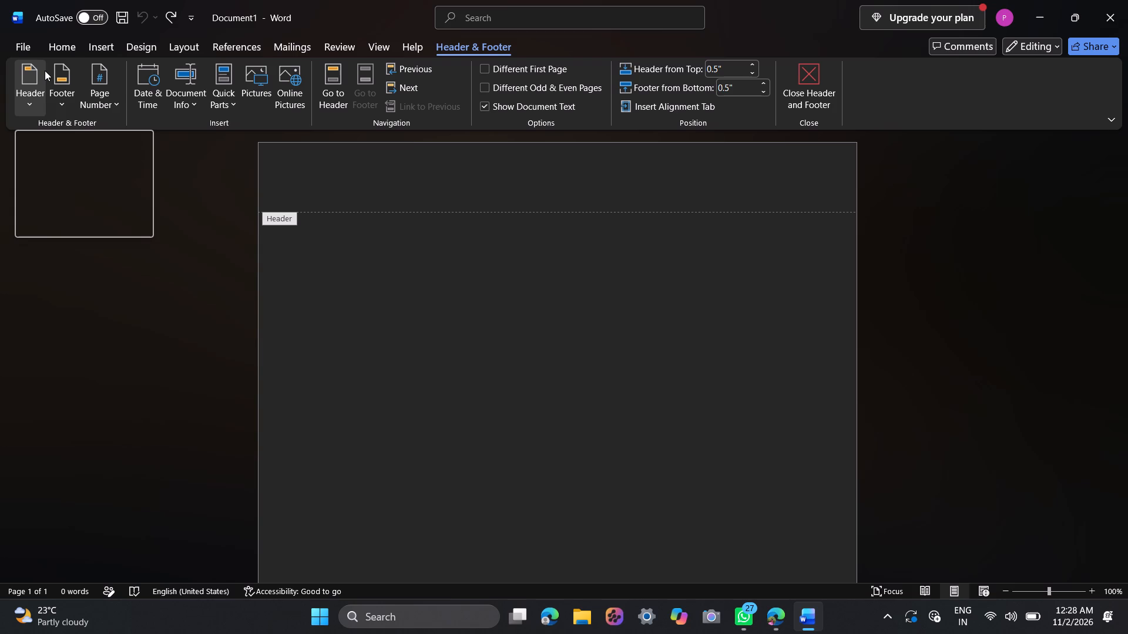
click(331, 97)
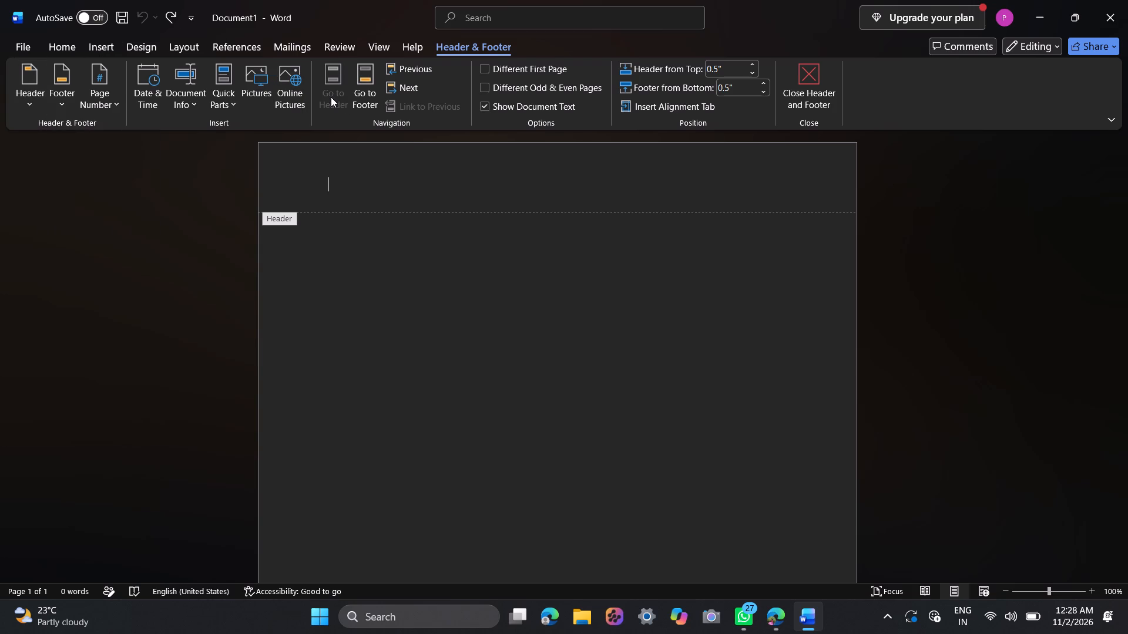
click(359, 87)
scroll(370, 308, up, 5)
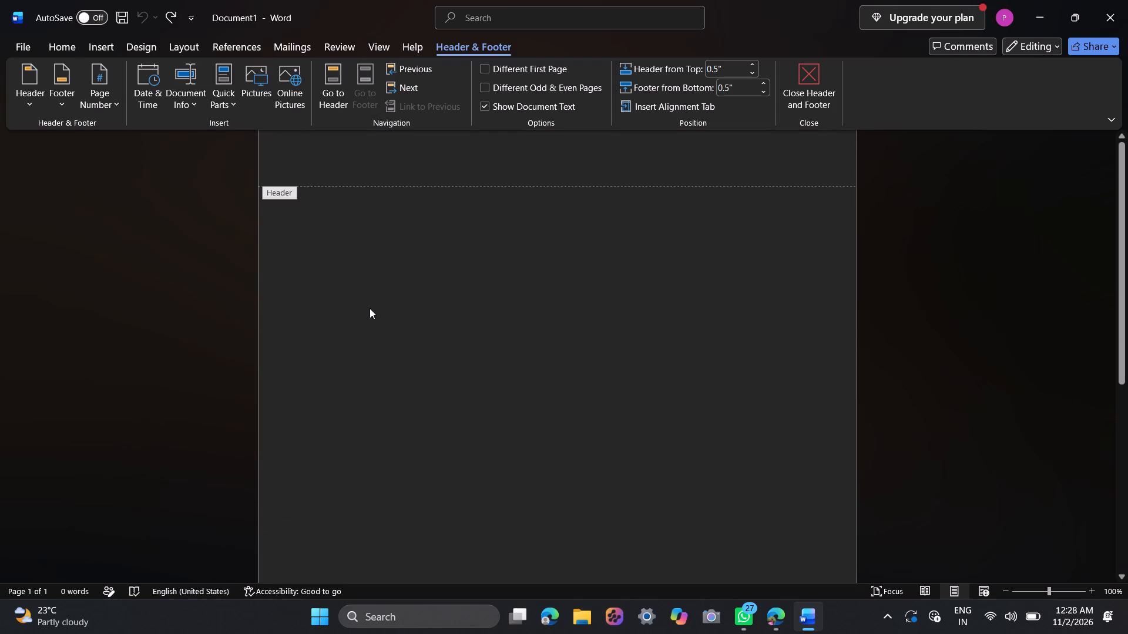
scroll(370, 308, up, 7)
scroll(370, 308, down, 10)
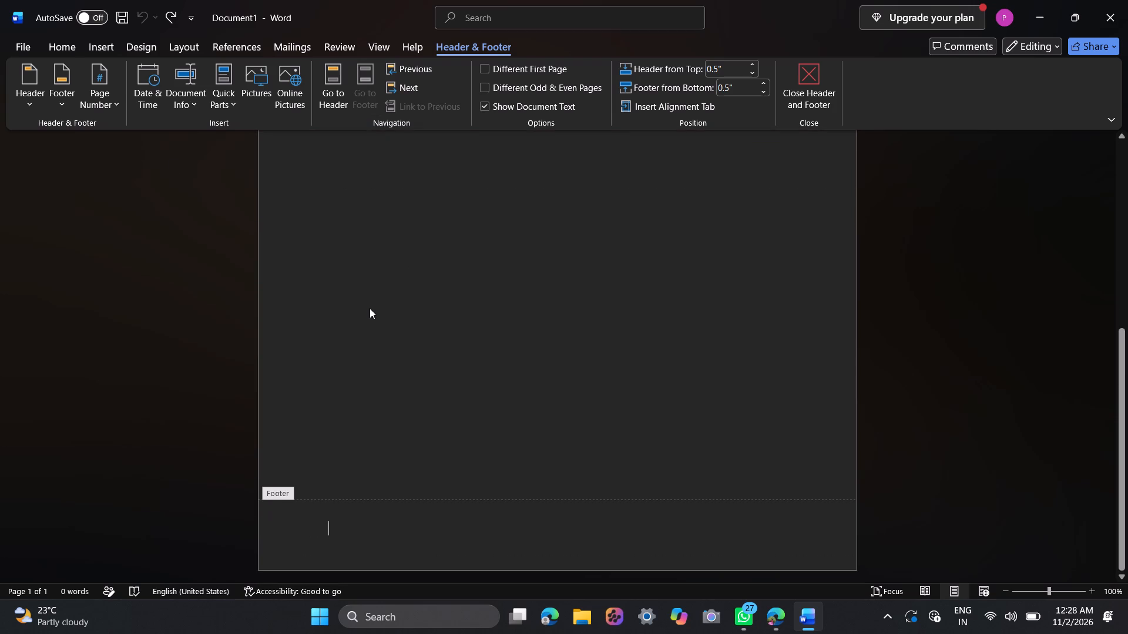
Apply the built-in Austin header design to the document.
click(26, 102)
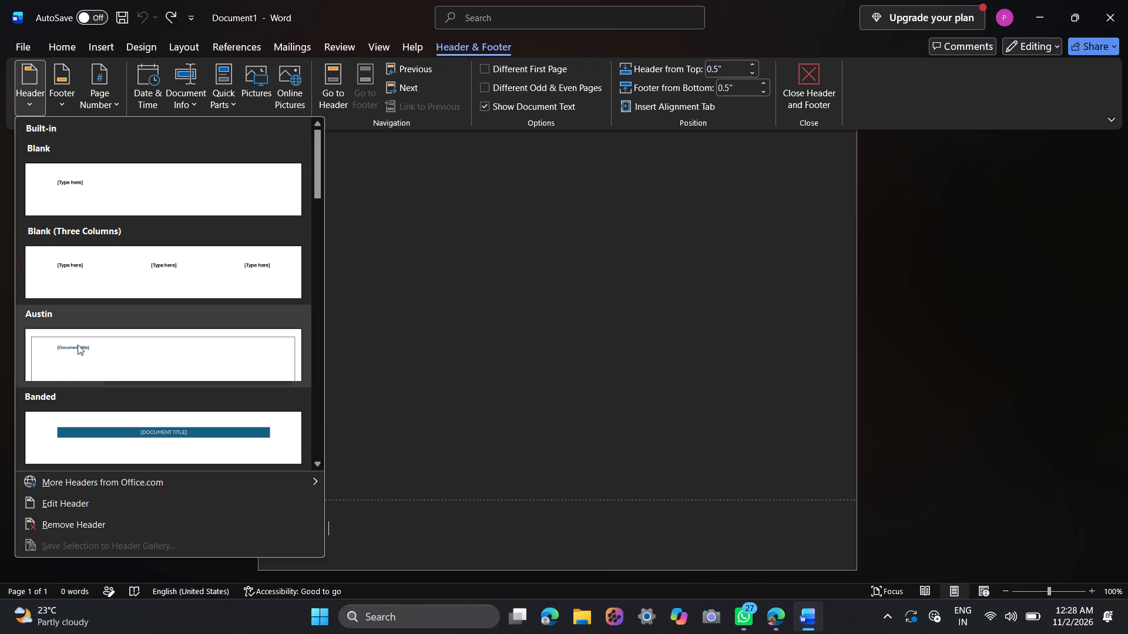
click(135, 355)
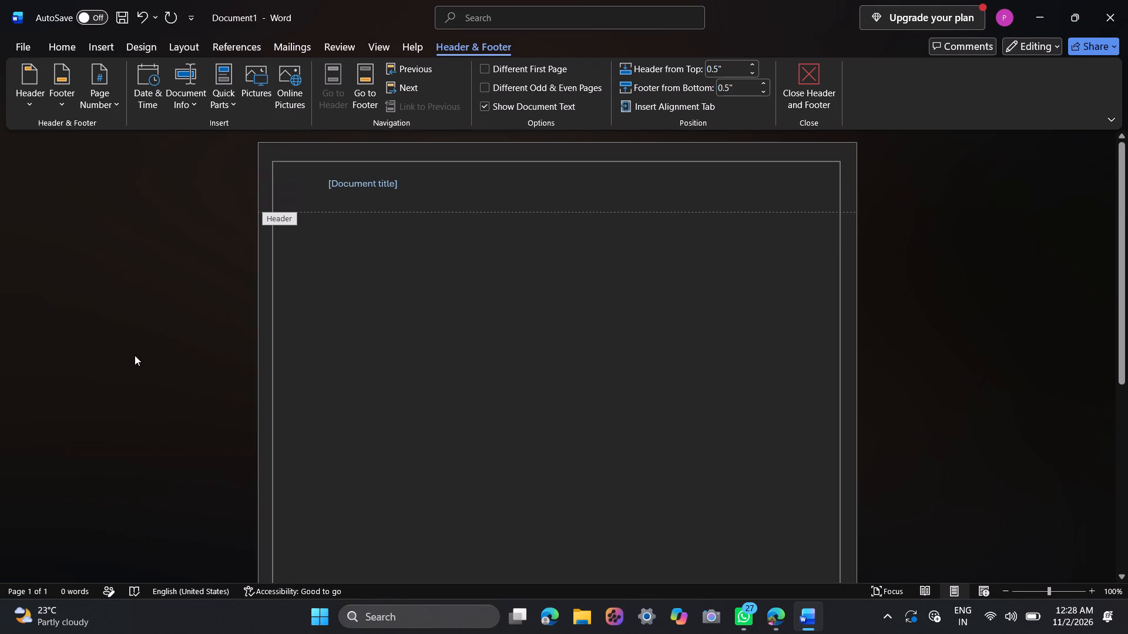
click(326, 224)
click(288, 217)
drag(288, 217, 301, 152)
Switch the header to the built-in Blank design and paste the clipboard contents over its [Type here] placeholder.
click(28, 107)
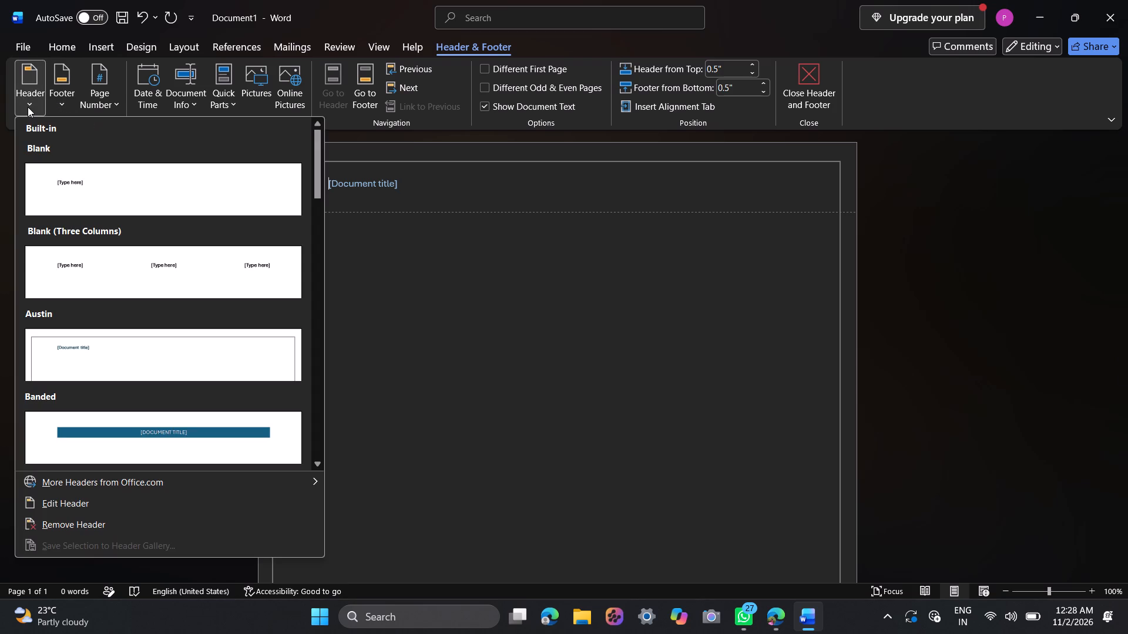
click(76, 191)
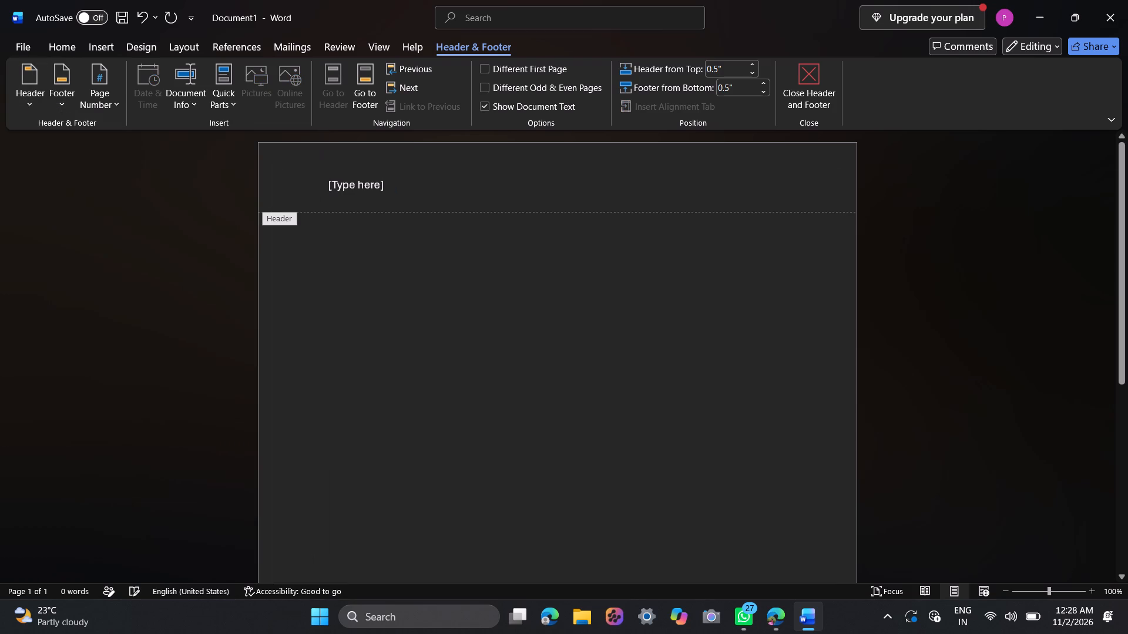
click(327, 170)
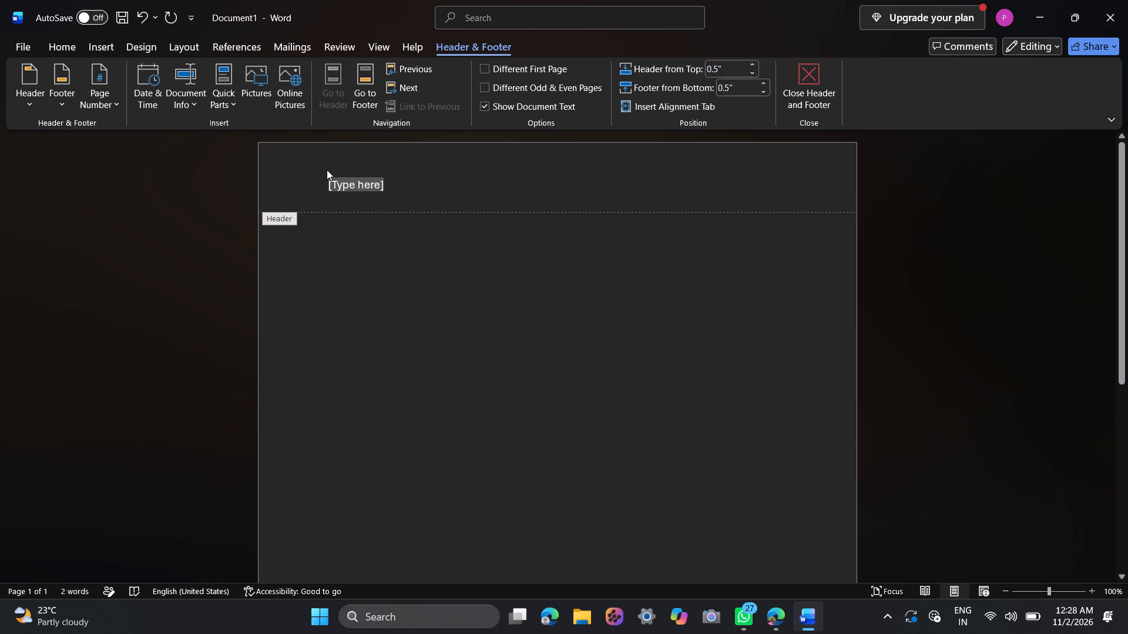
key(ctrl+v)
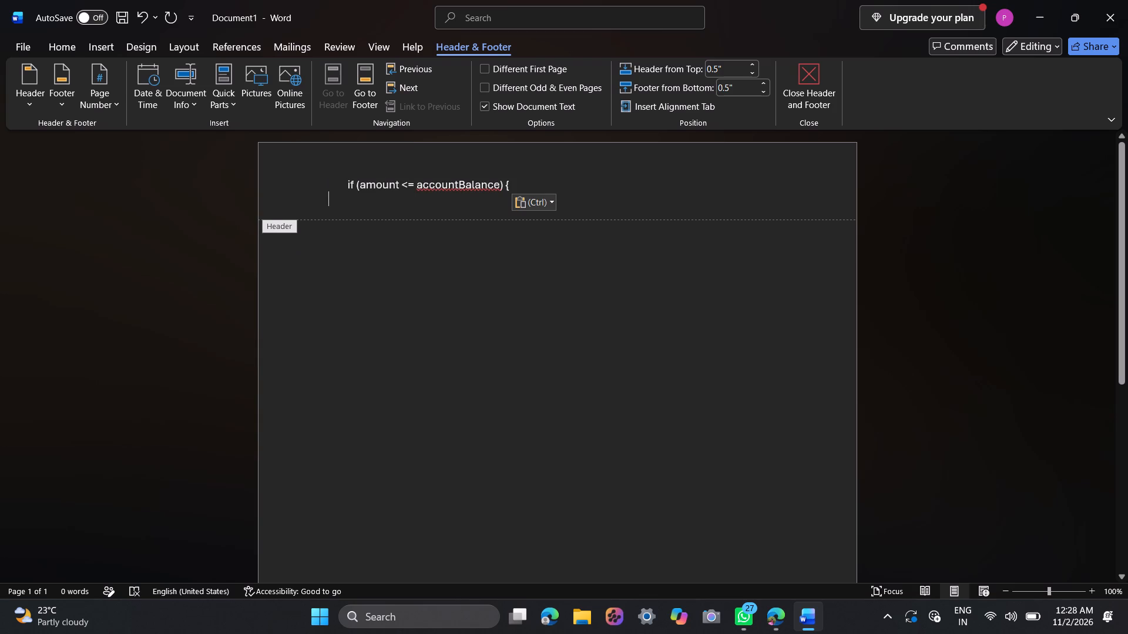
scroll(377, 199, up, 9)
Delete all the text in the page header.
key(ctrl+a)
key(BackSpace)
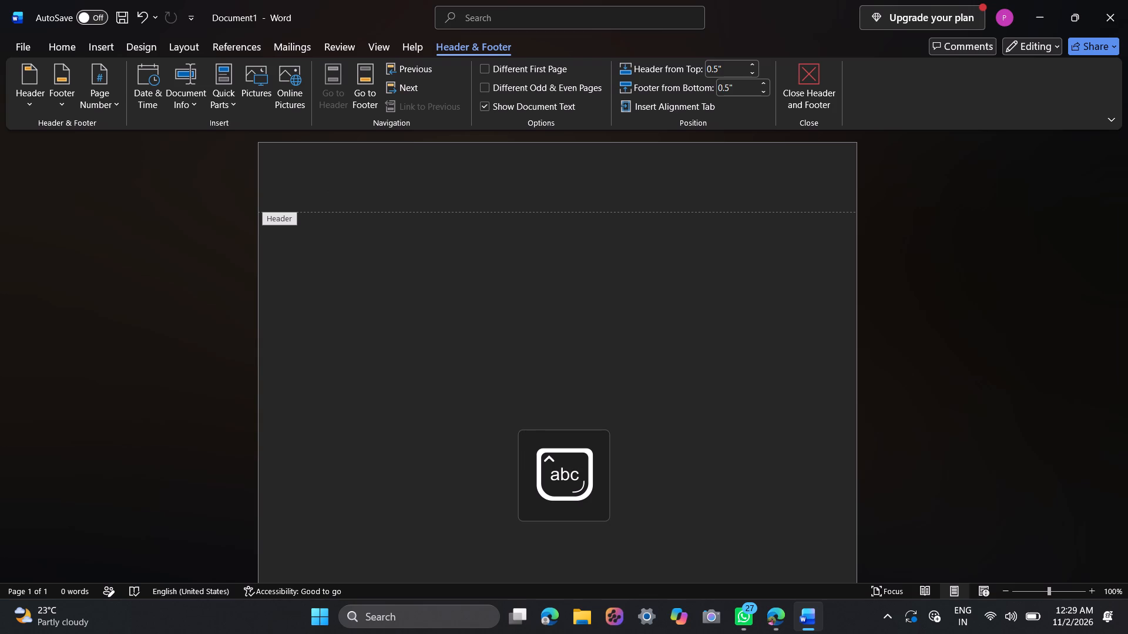
Switch to the OnlineGDB page in Edge and copy the entire BankAccount program from Main.java.
key(alt+Tab)
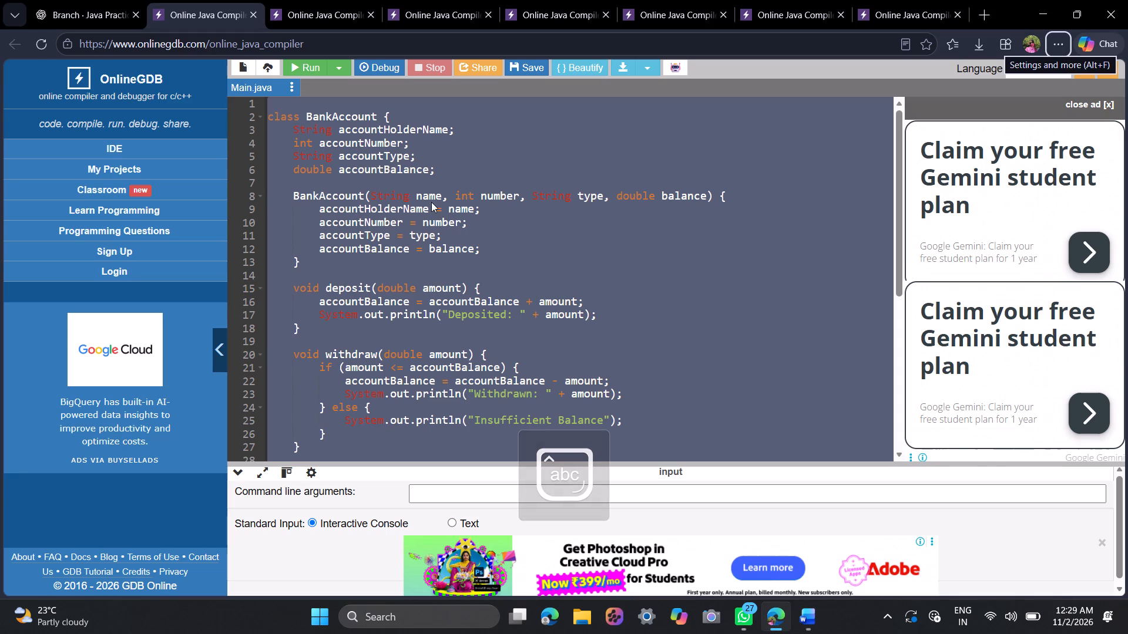
click(431, 202)
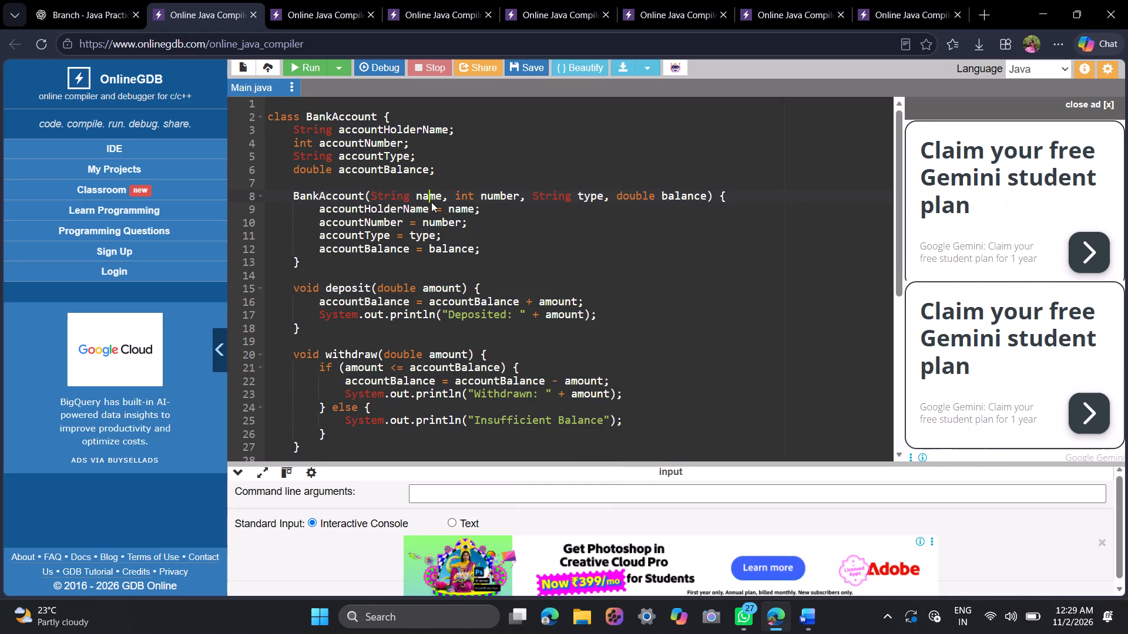
key(ctrl+a)
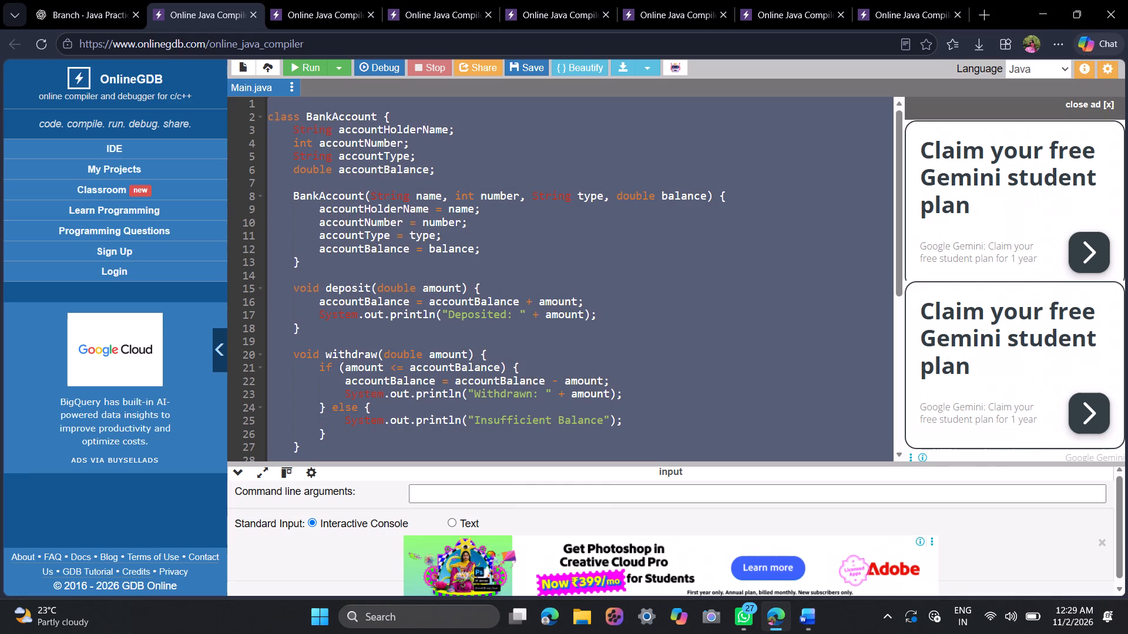
key(ctrl+c)
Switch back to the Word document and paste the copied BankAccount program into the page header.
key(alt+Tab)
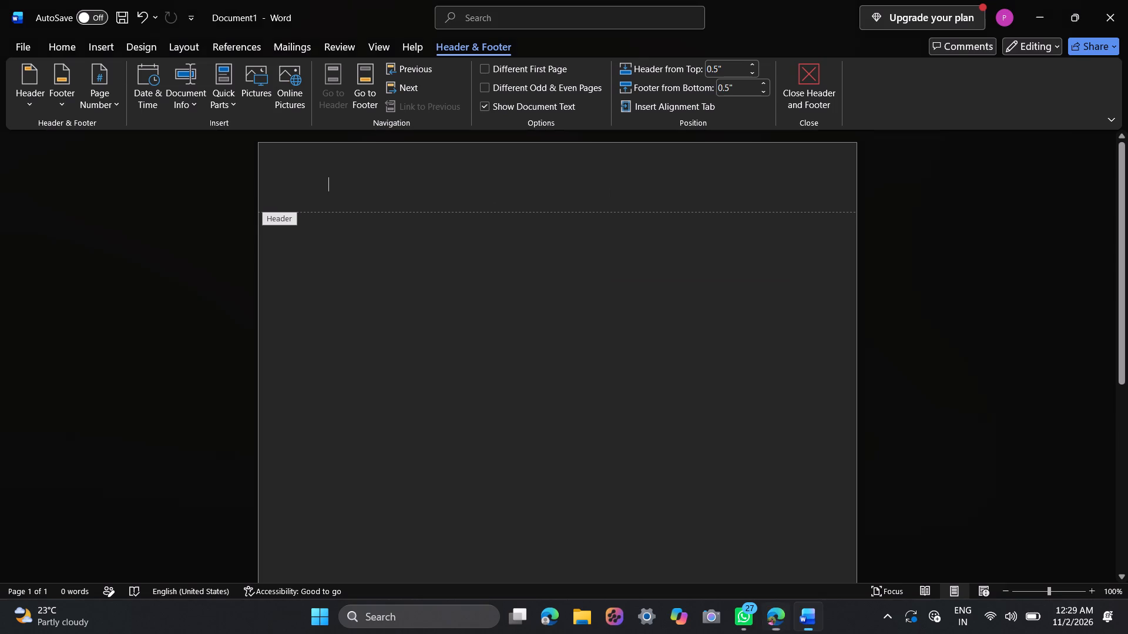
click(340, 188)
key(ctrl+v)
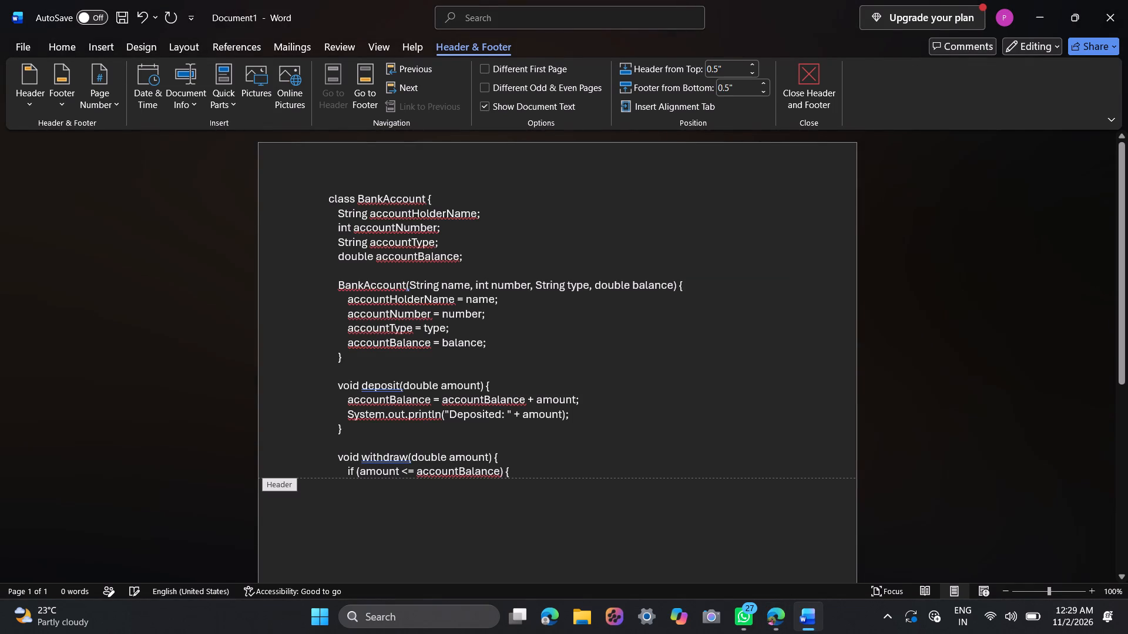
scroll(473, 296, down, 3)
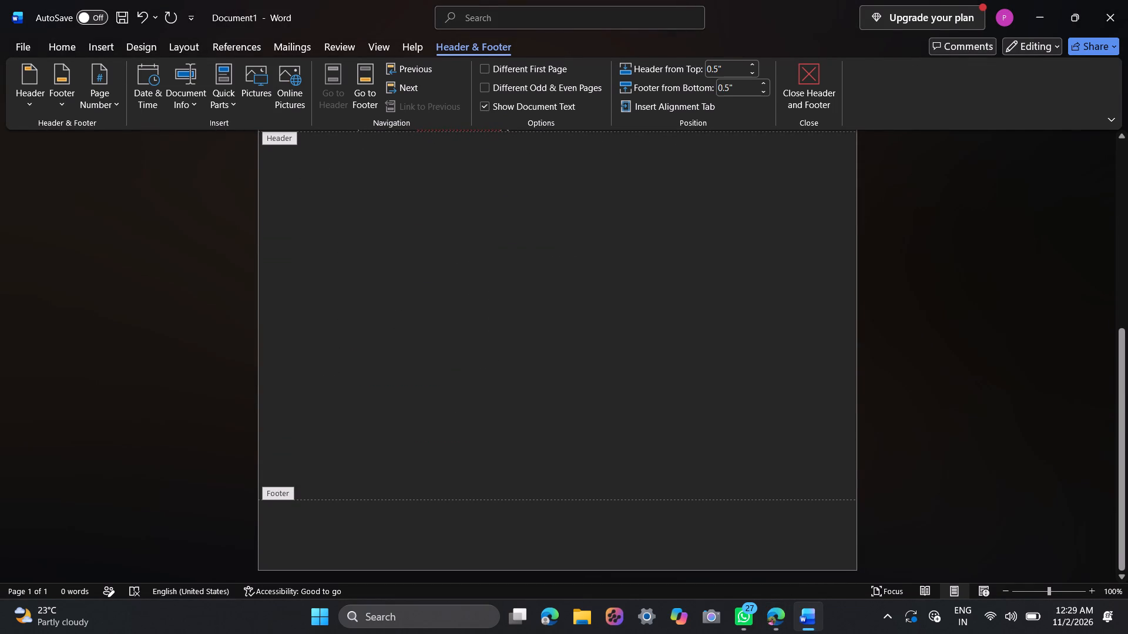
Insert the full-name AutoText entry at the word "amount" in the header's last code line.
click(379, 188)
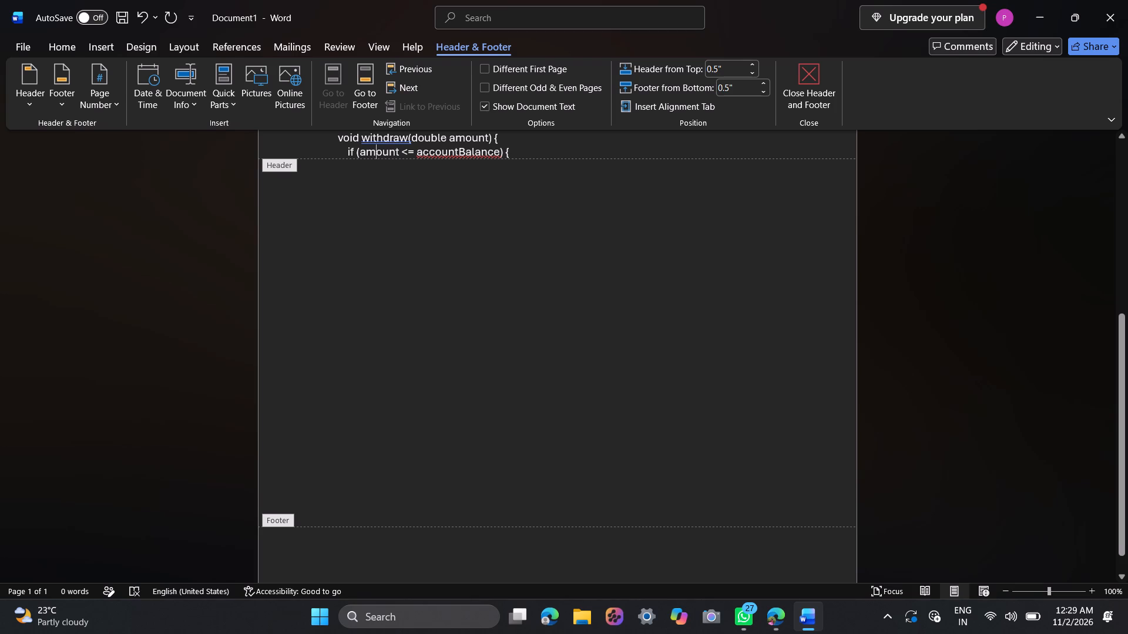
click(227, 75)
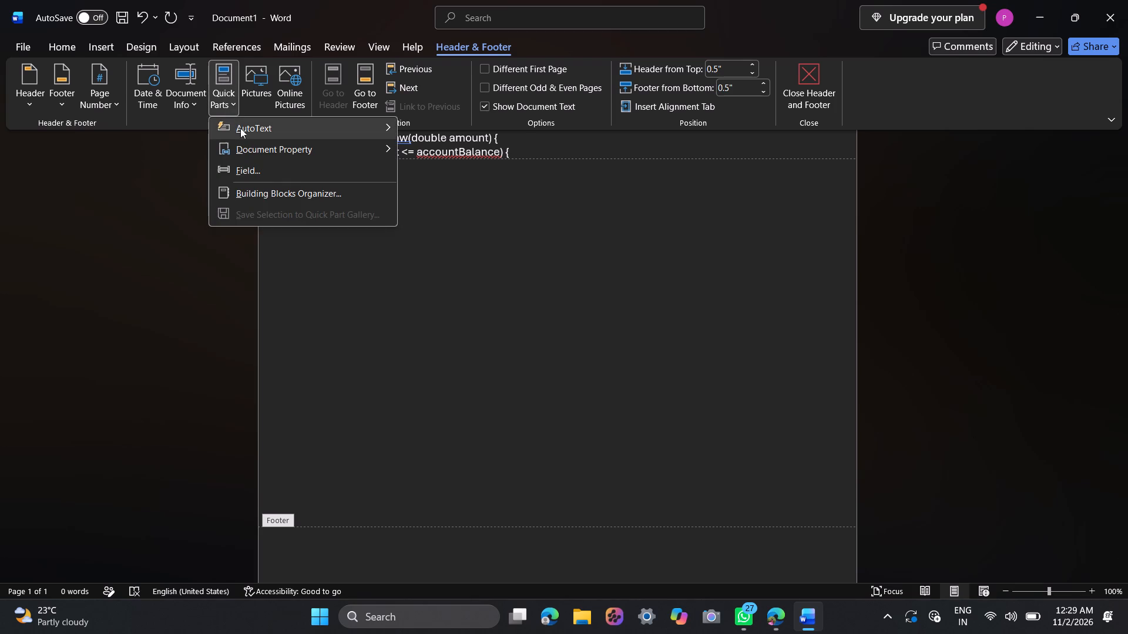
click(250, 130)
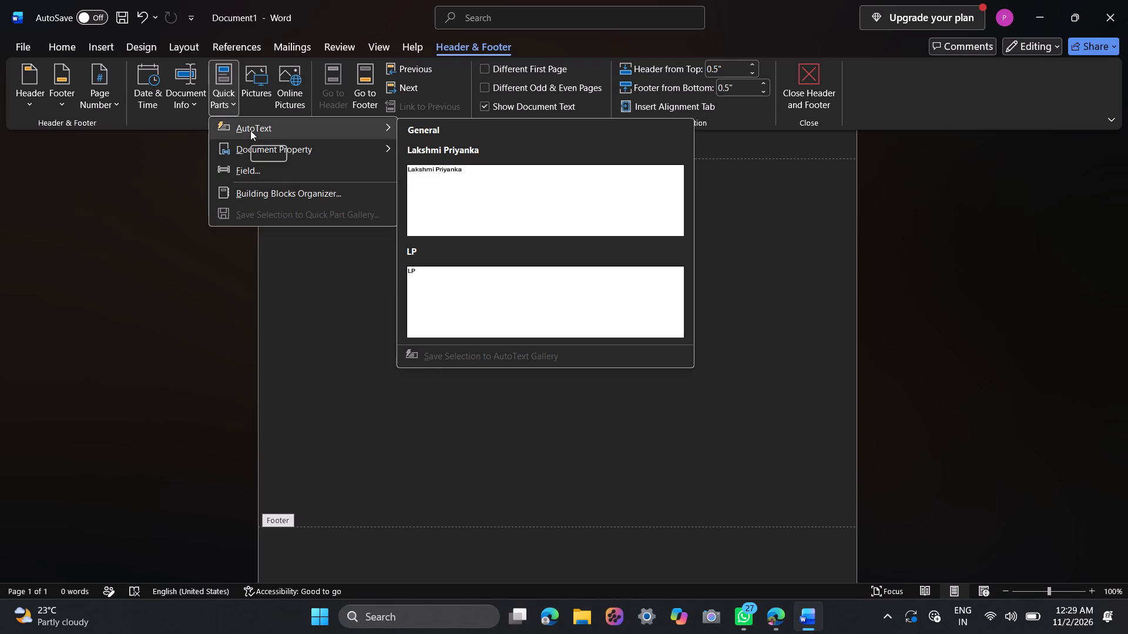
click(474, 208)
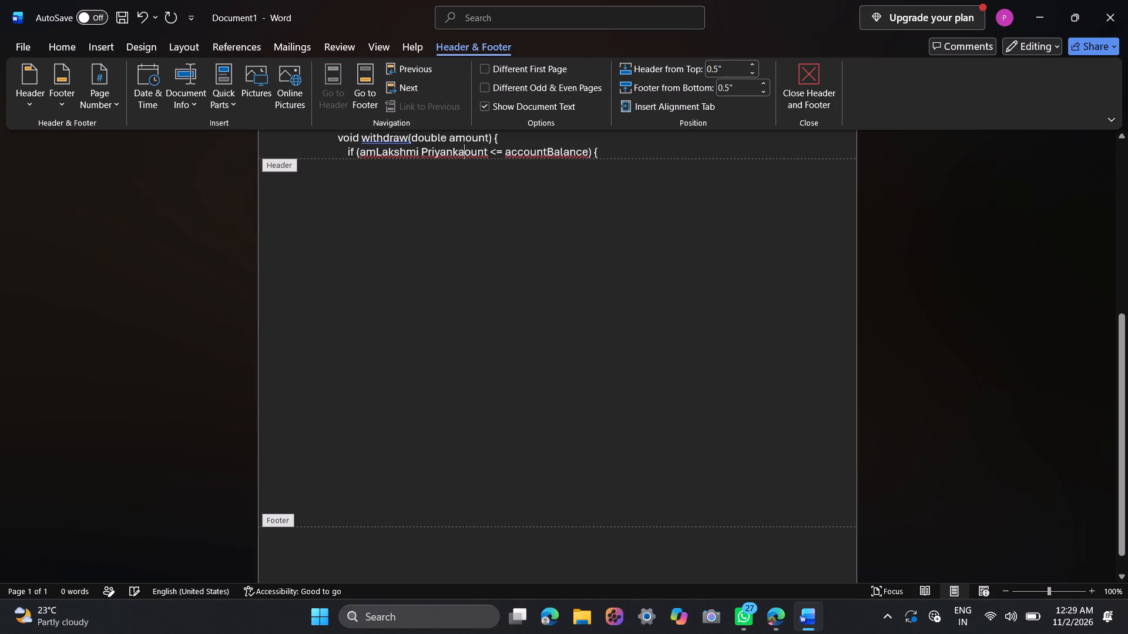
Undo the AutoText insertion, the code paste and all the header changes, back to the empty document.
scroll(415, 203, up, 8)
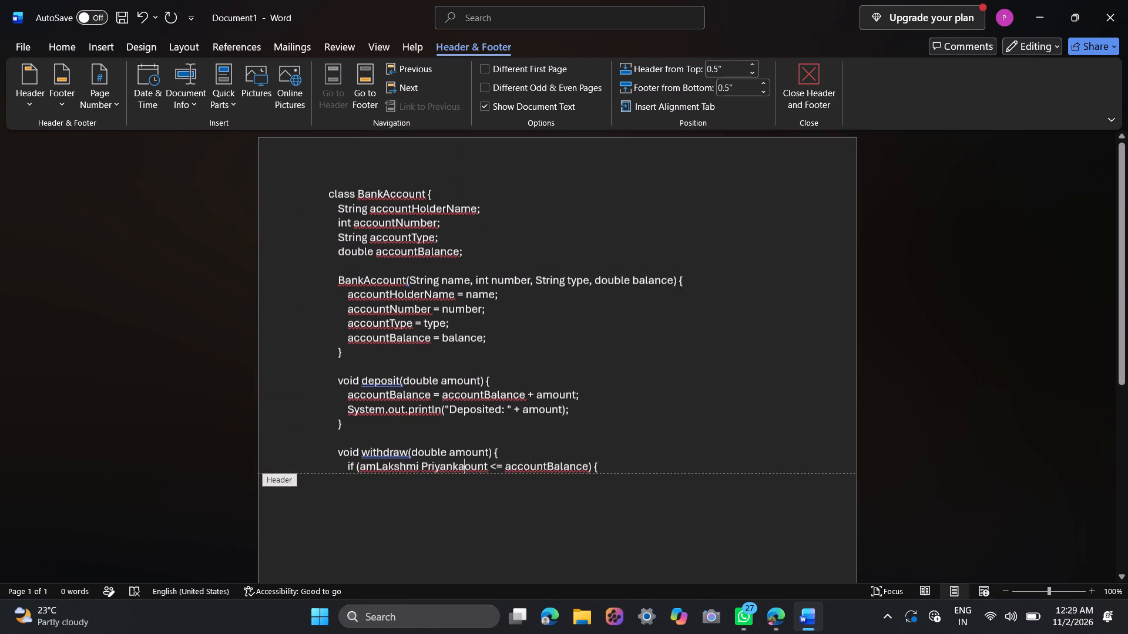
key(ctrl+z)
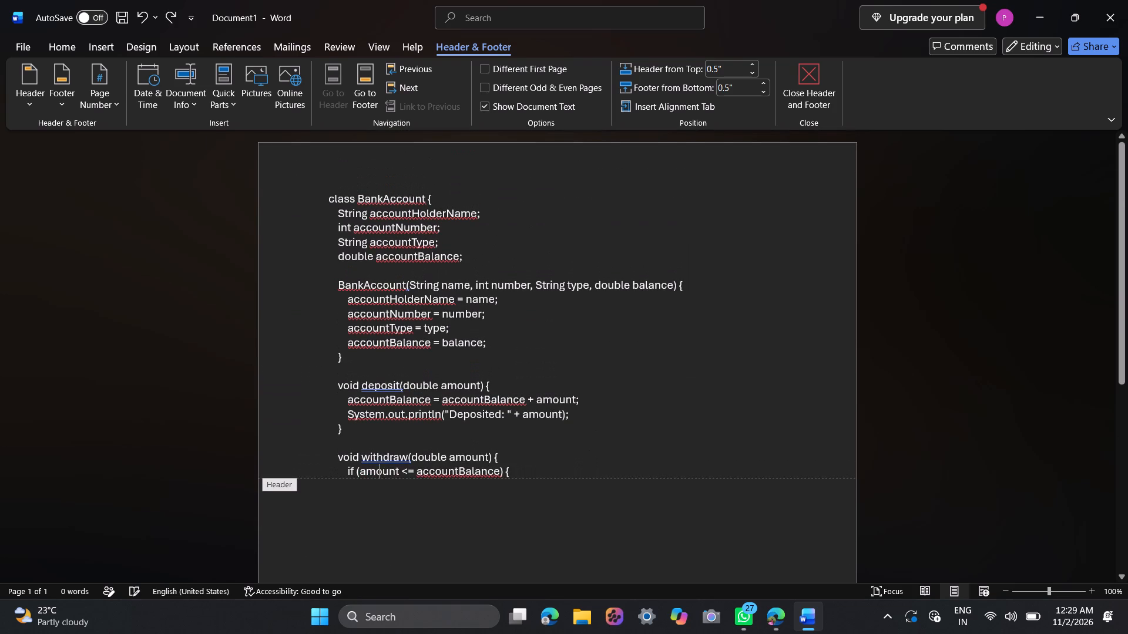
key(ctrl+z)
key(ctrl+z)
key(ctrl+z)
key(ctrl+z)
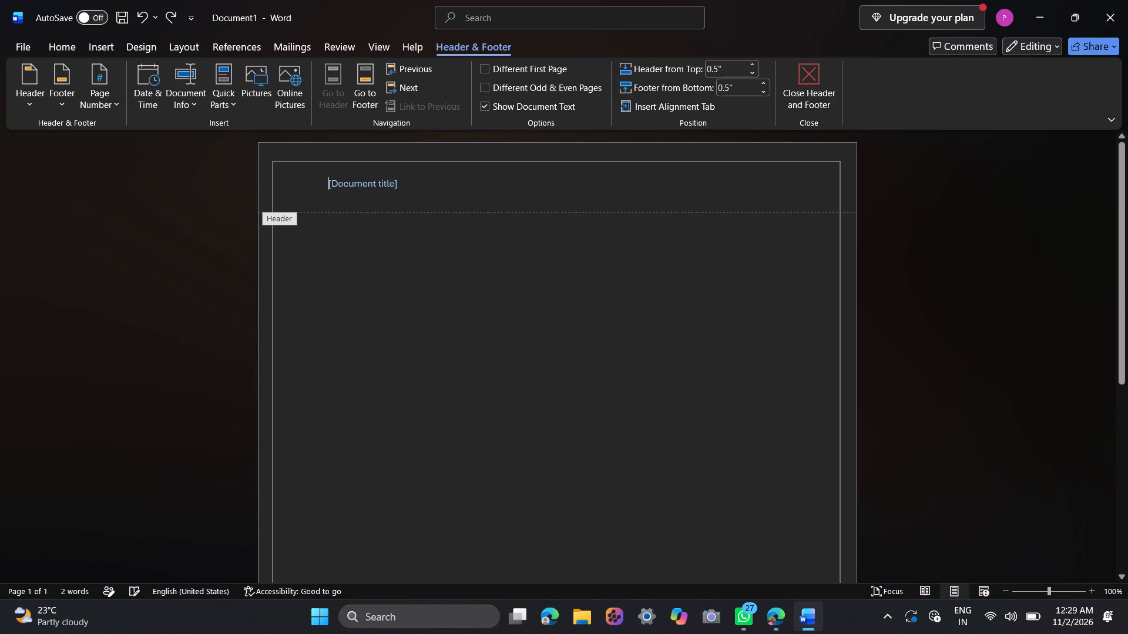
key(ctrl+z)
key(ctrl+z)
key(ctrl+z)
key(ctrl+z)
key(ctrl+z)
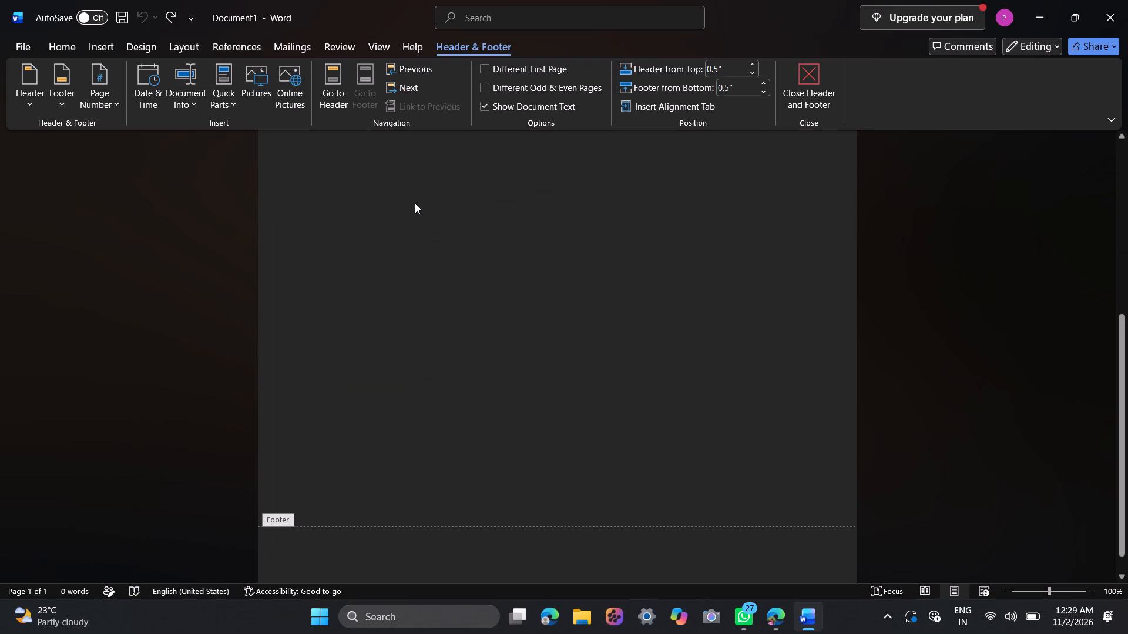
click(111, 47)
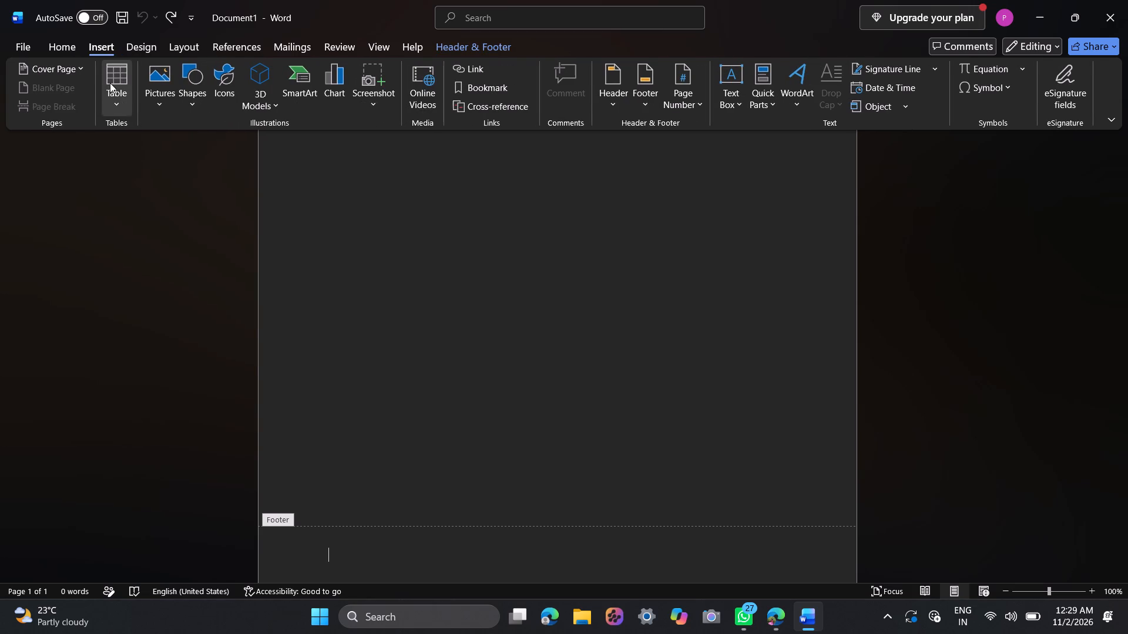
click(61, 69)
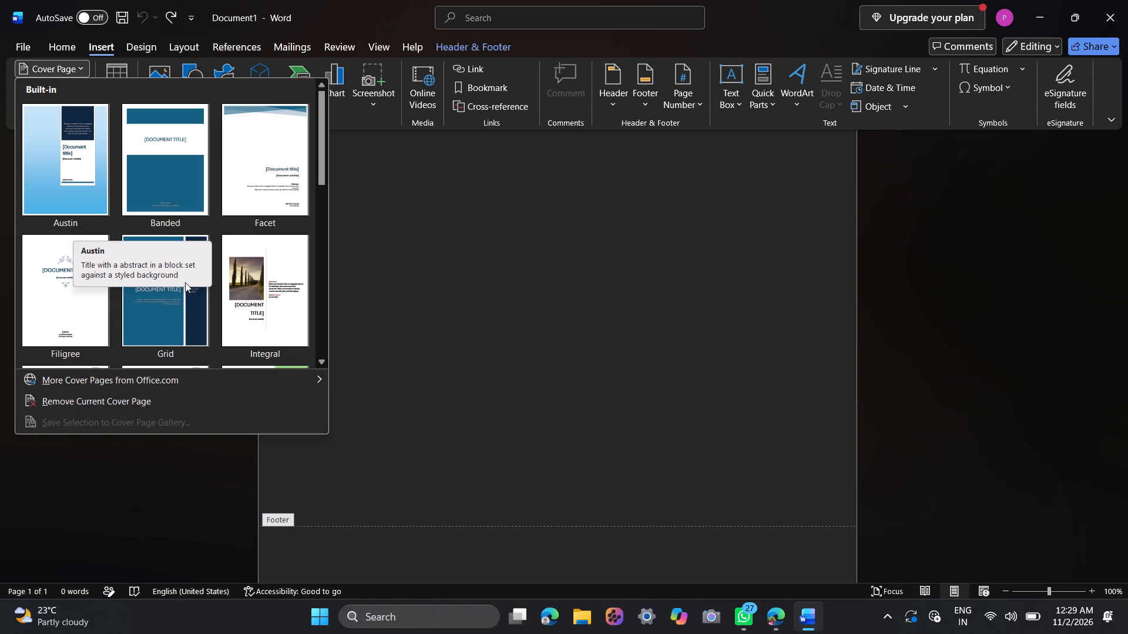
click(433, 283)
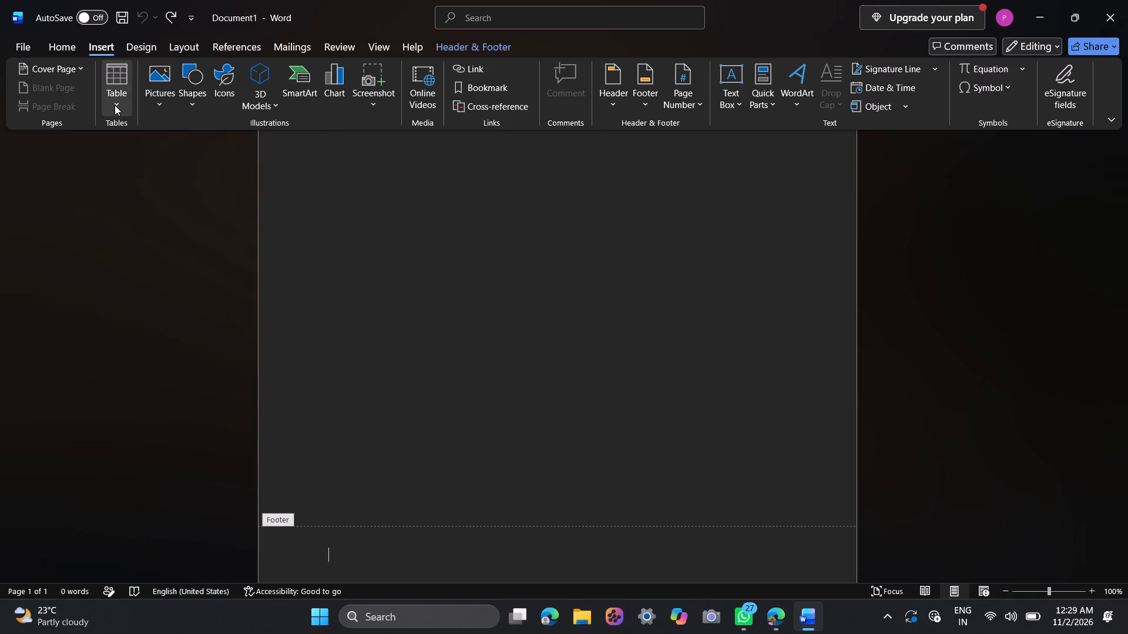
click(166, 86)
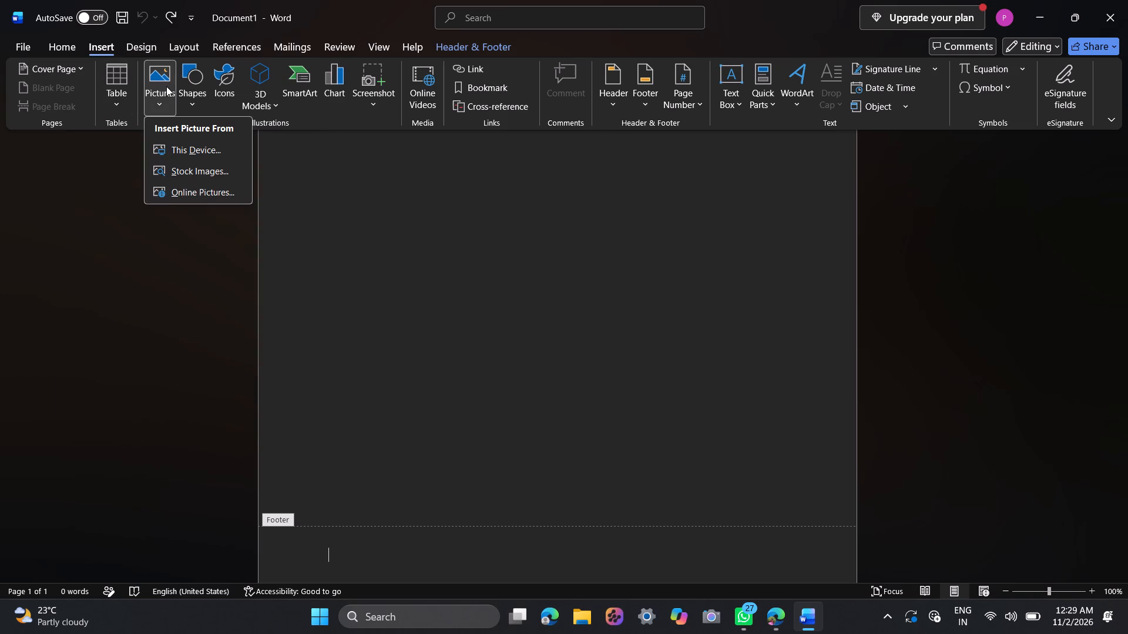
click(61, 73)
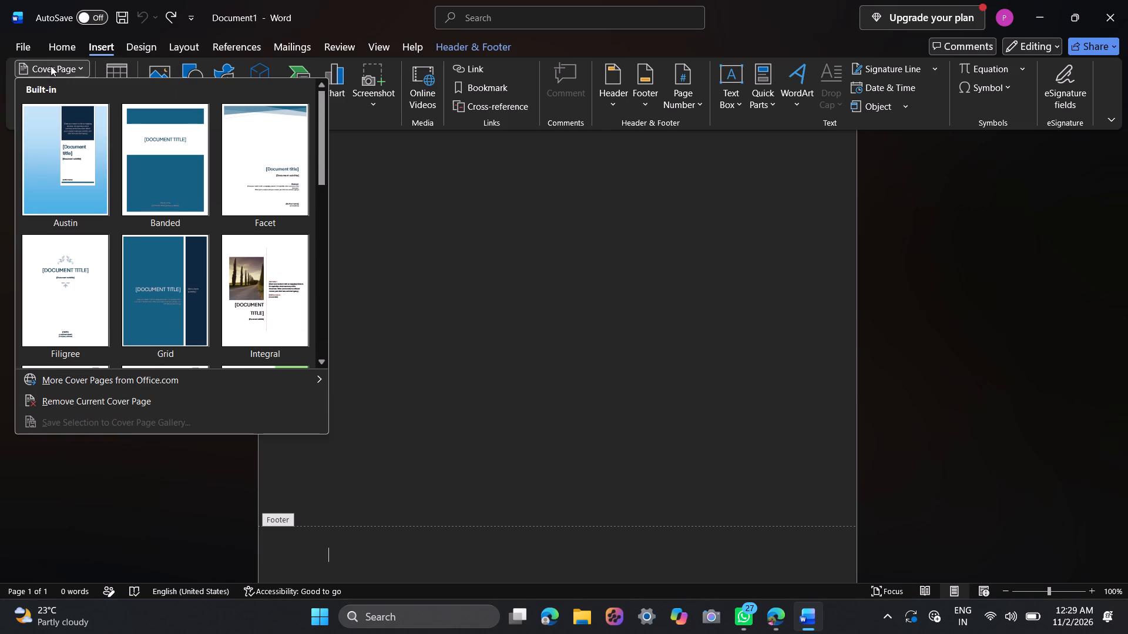
Create a new document from the "Single spaced (blank)" template.
click(25, 47)
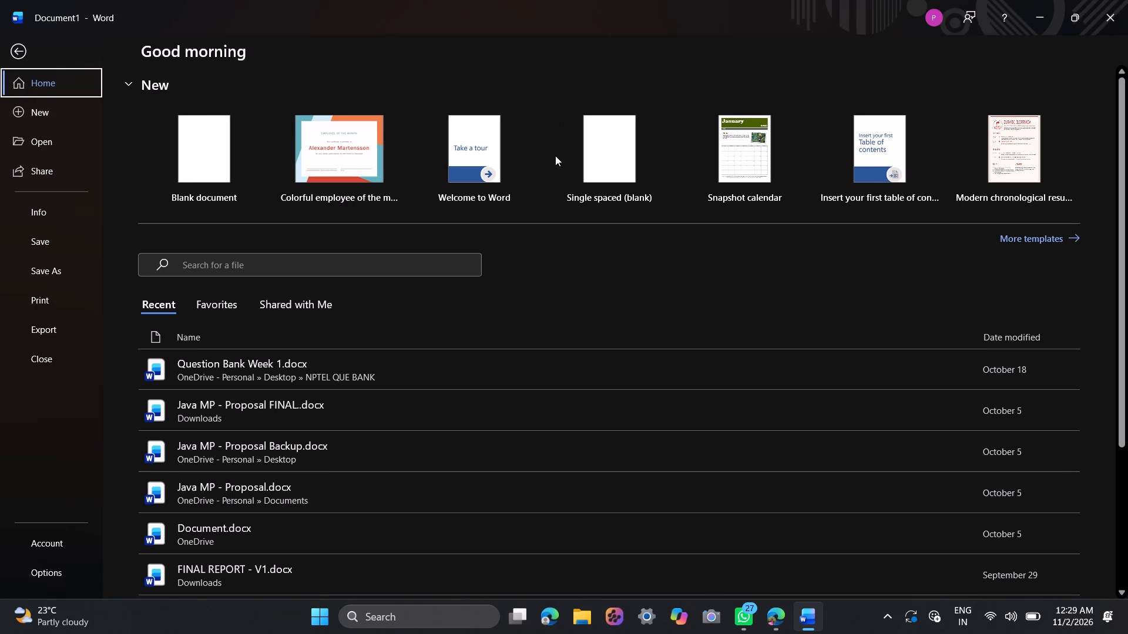
click(597, 145)
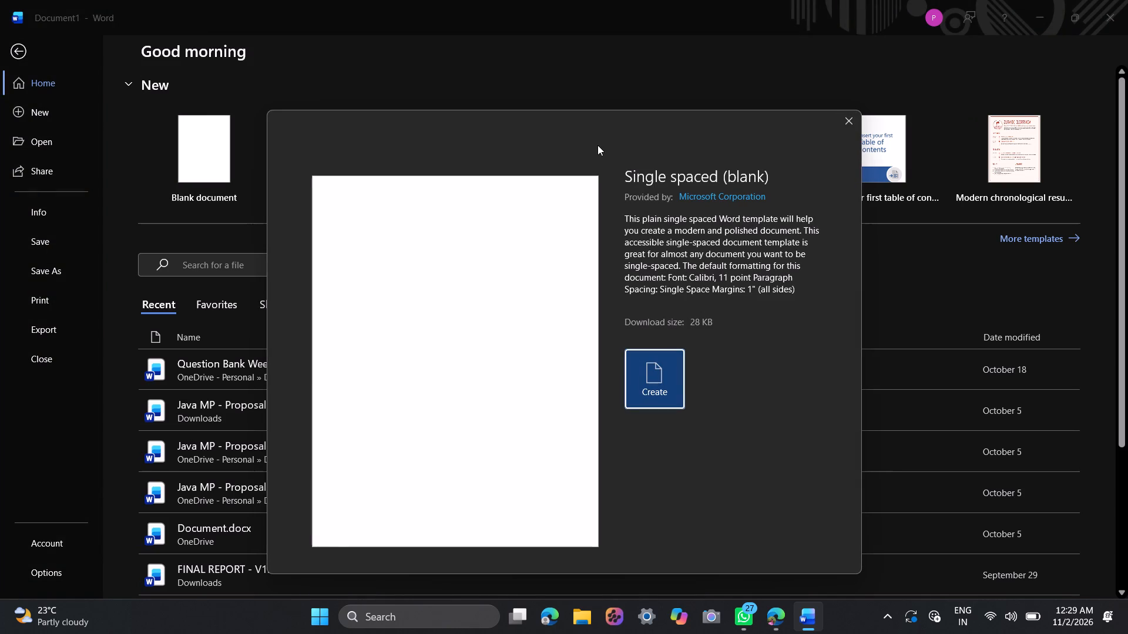
click(660, 366)
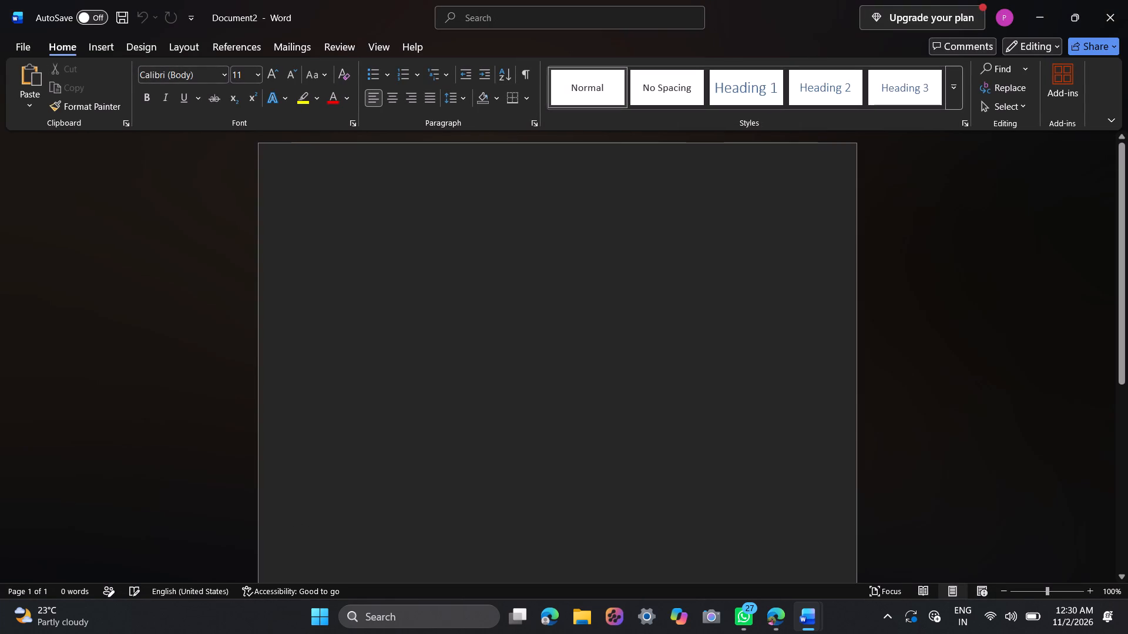
Paste the copied BankAccount program into the body of the new document.
click(327, 181)
key(ctrl+v)
ctrl+click(327, 181)
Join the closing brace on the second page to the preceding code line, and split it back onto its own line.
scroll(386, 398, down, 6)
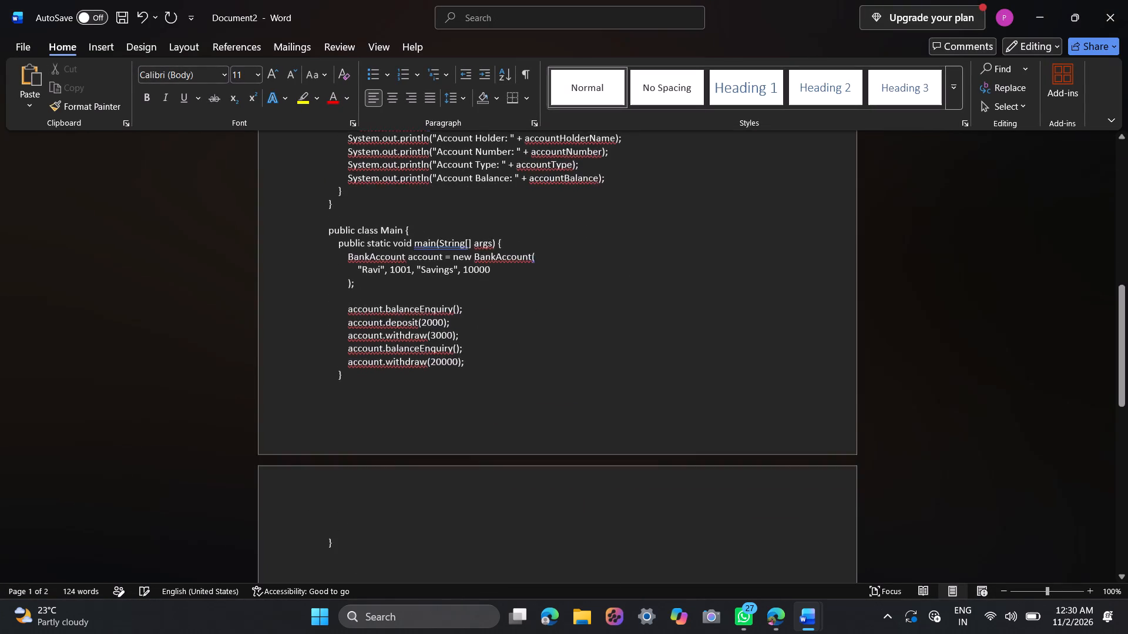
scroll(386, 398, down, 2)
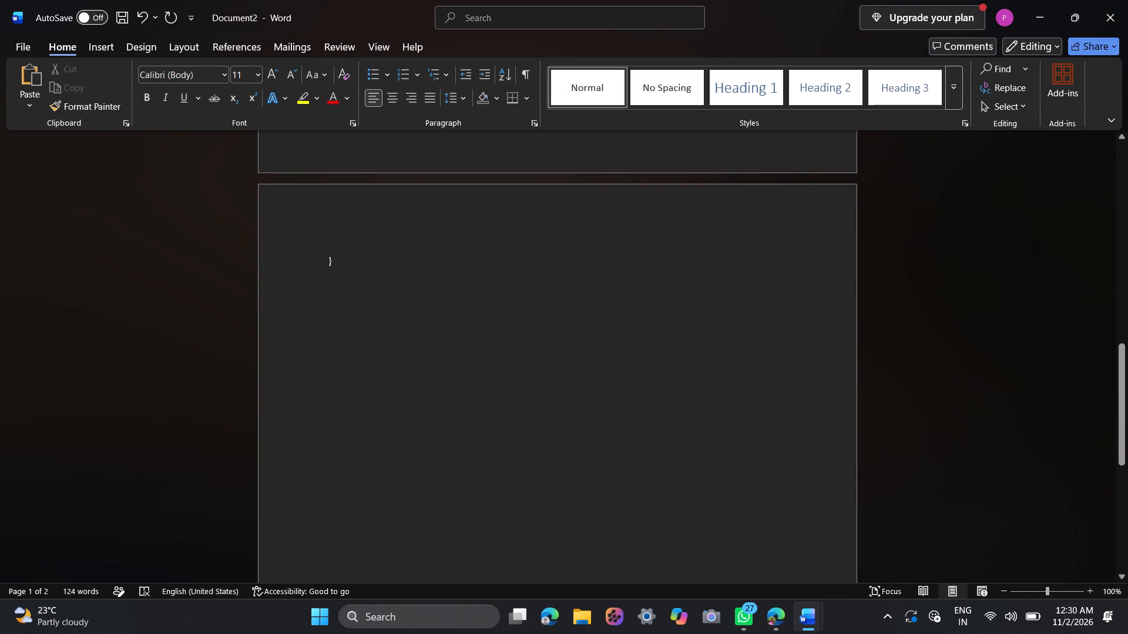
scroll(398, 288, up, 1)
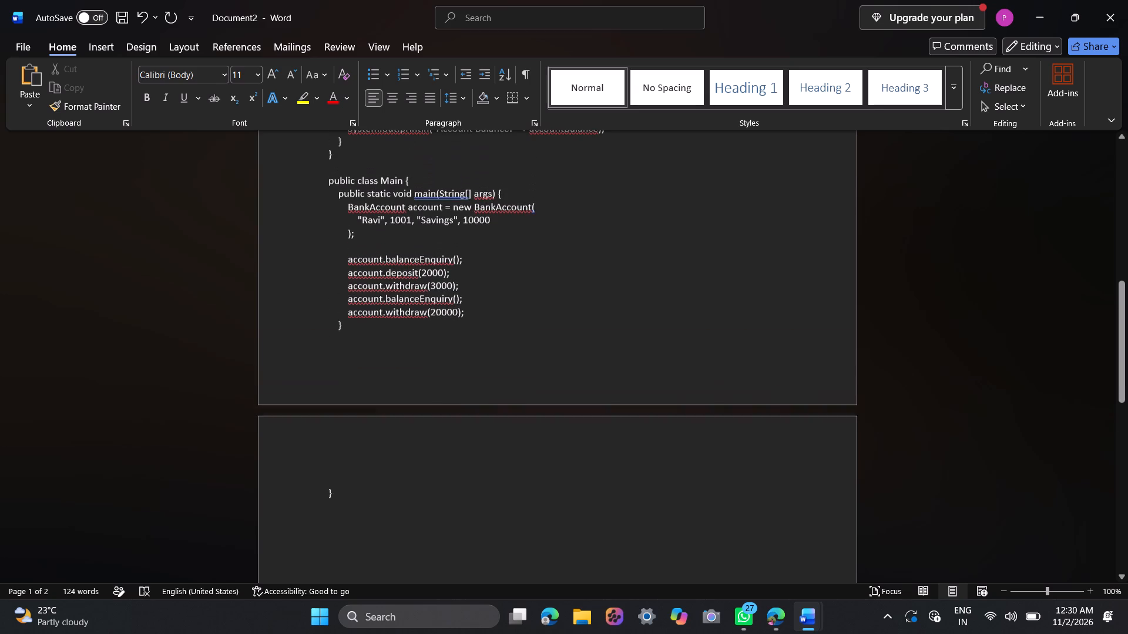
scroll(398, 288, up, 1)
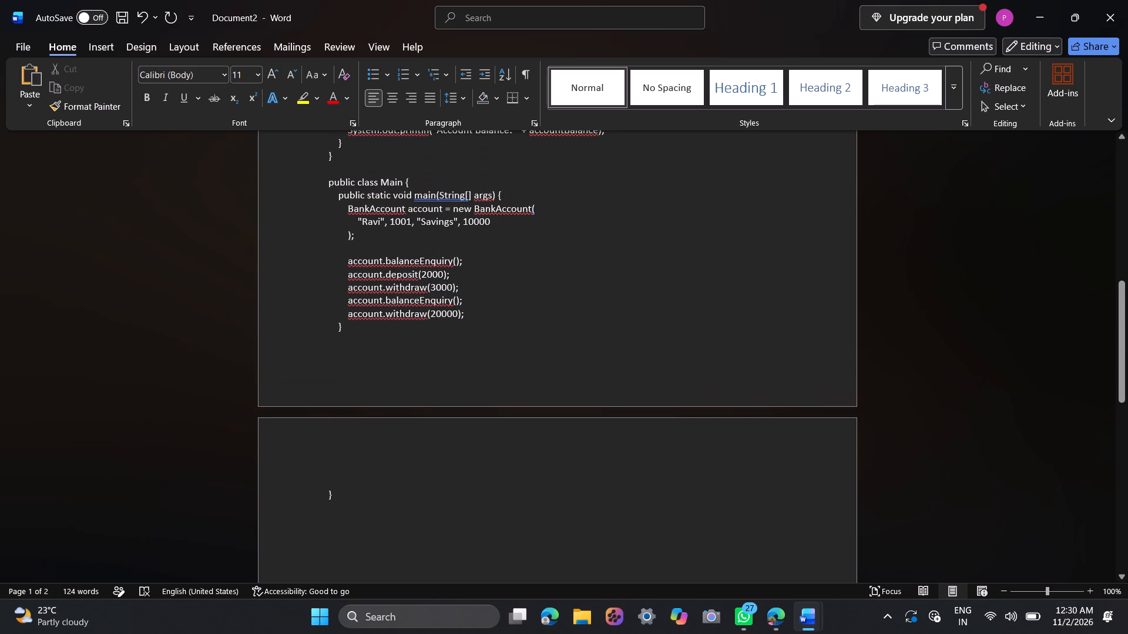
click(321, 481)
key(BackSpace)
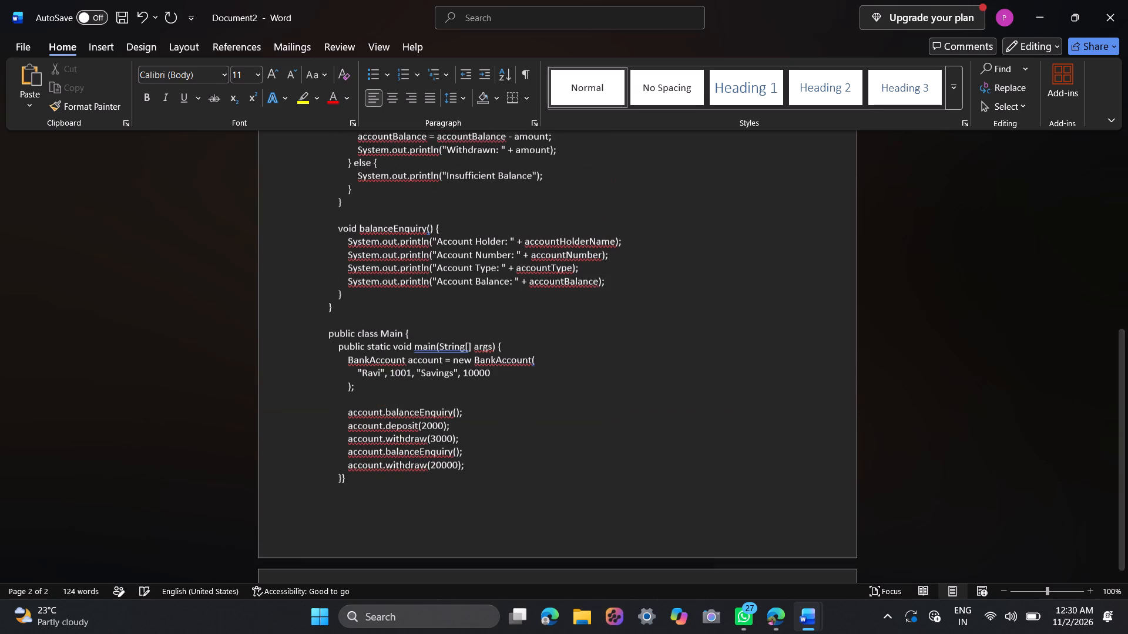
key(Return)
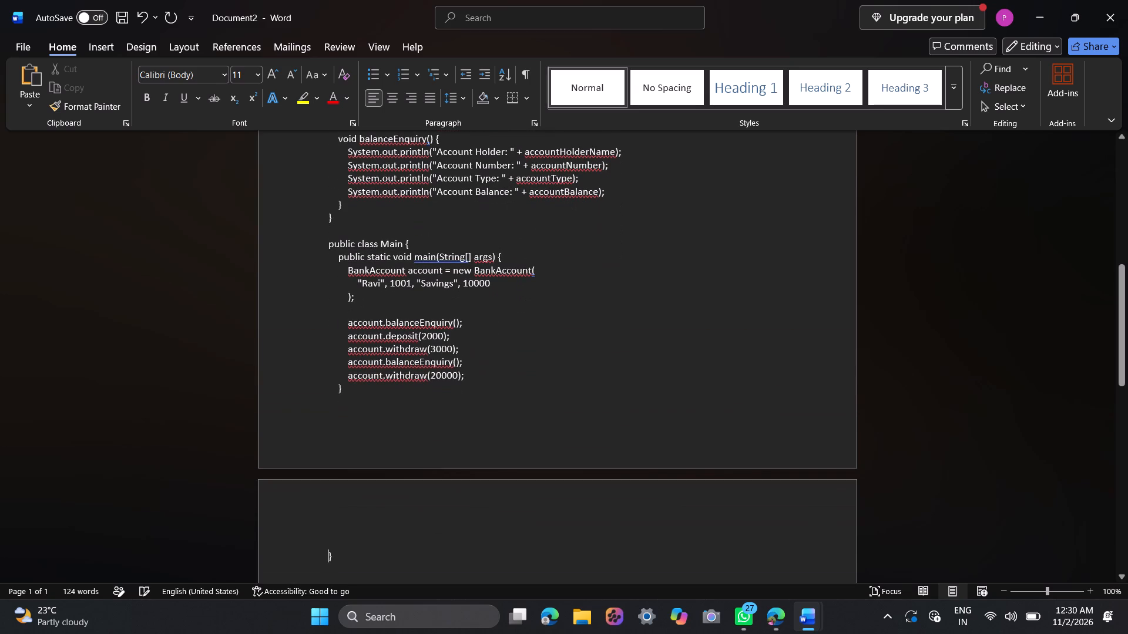
Add the title line "Code – 1" above the BankAccount class, followed by two line breaks.
scroll(350, 306, up, 2)
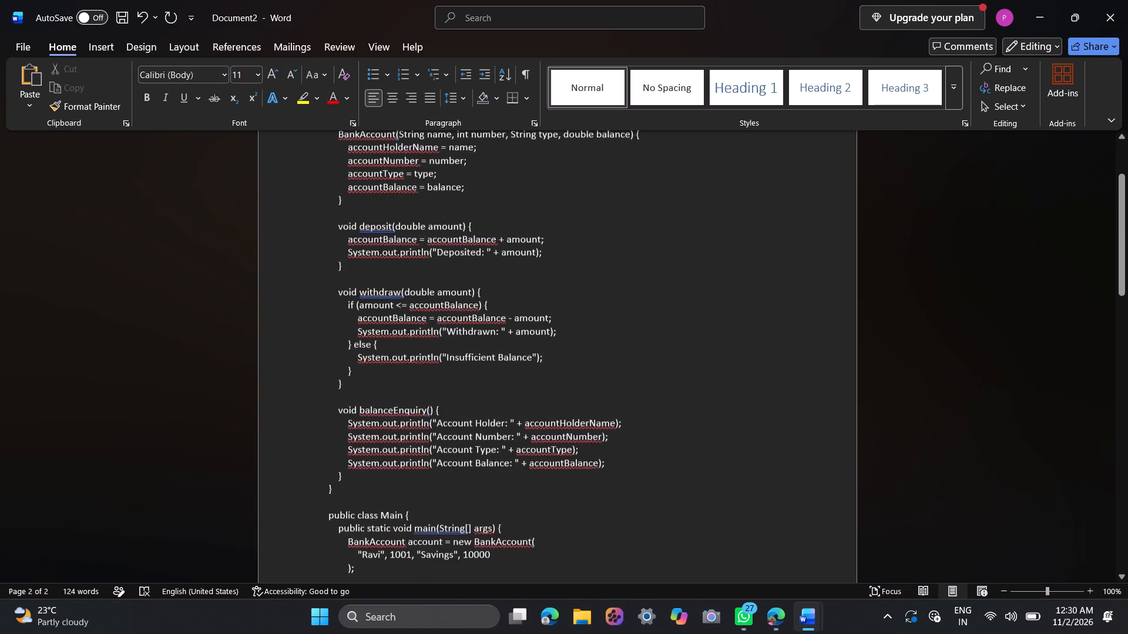
scroll(350, 306, up, 3)
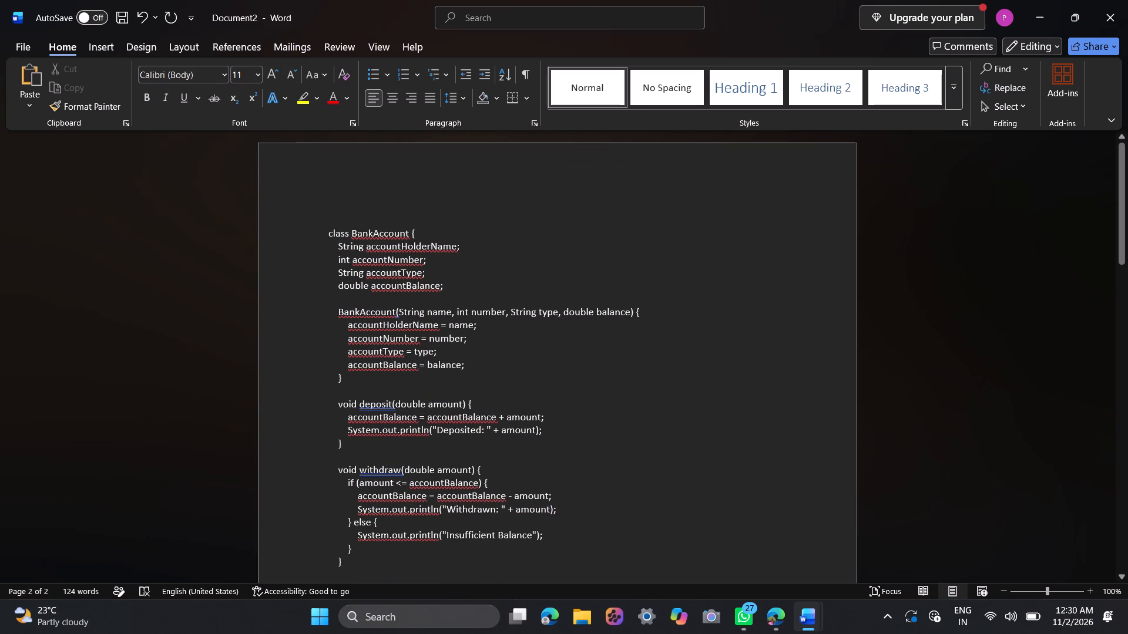
click(323, 173)
key(Up)
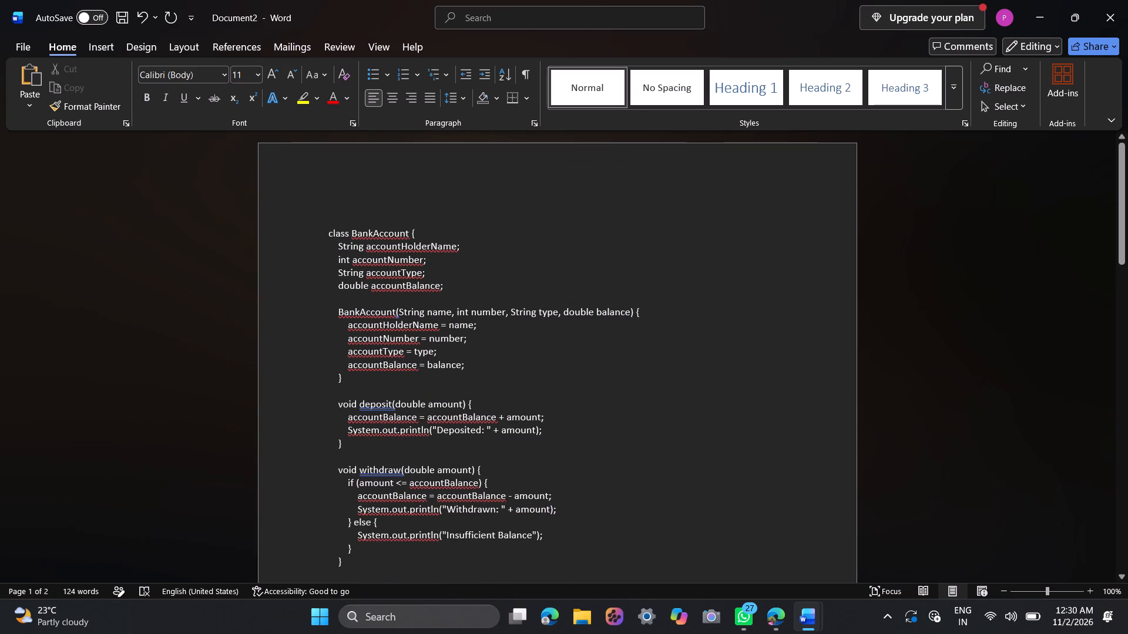
key(Up)
key(Up)
text(code)
key(space)
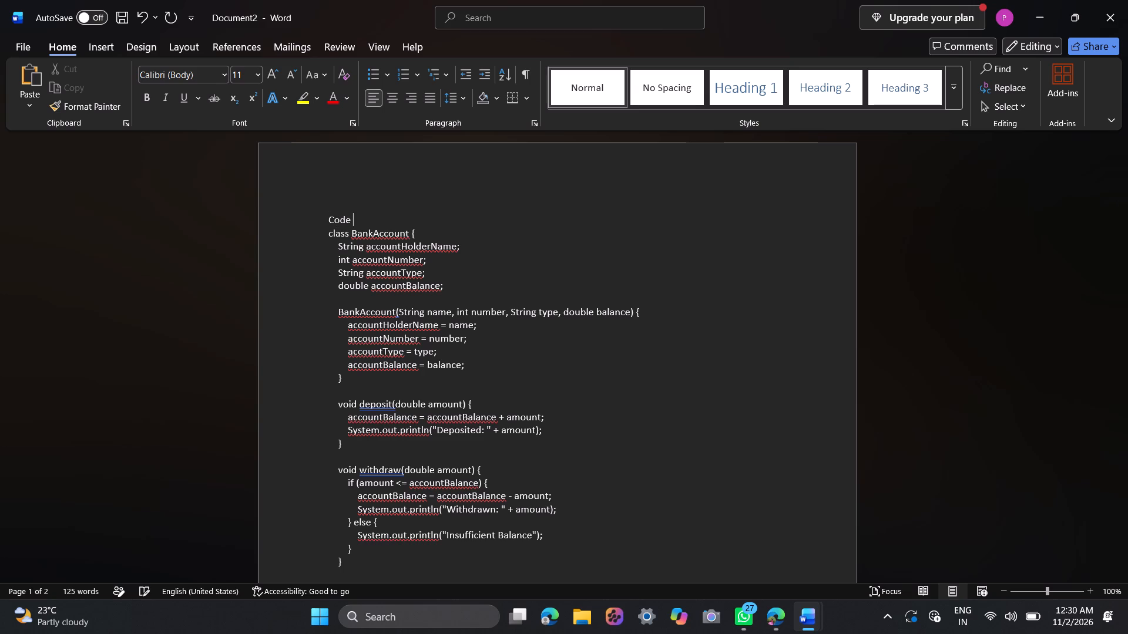
text(- 1)
key(Return)
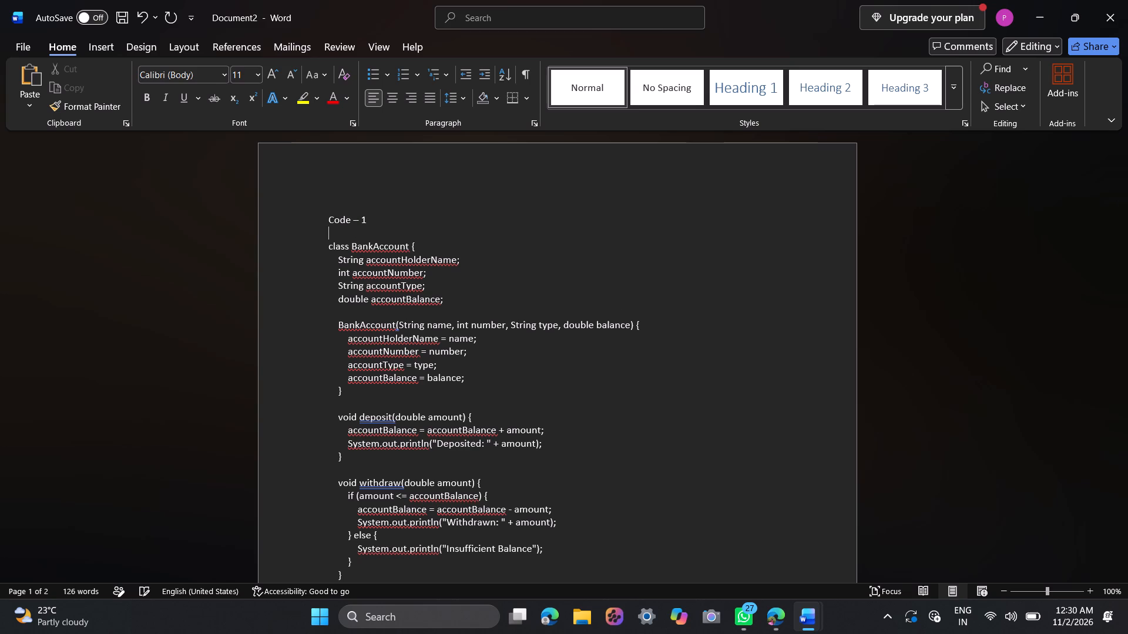
key(Return)
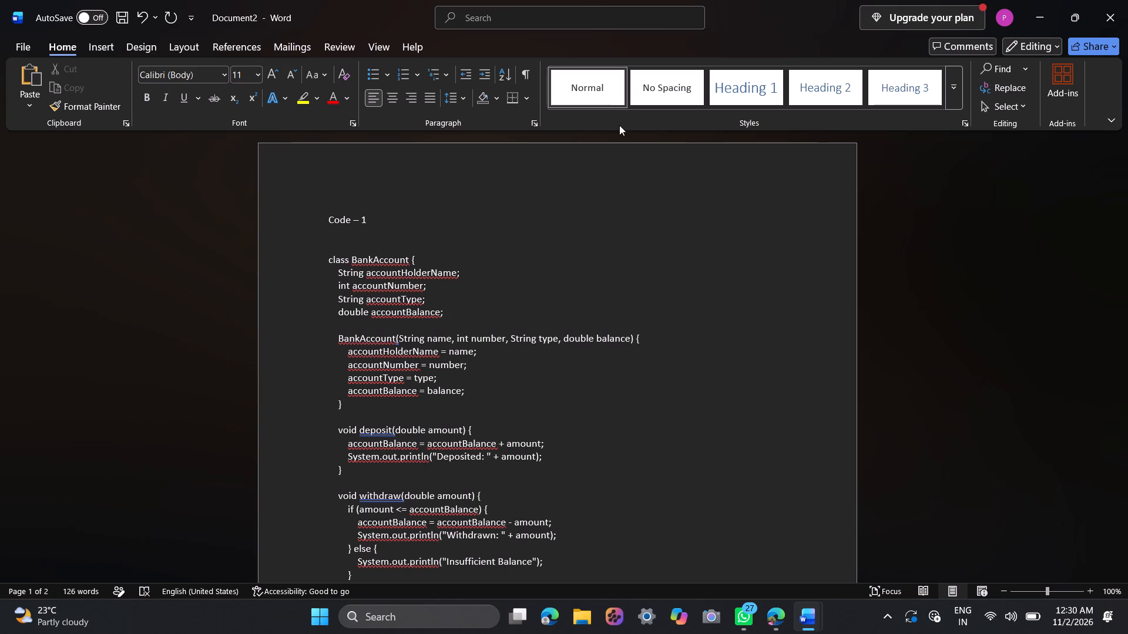
Format the "Code – 1" title with the Heading 1 style, bold, at font size 20.
click(717, 79)
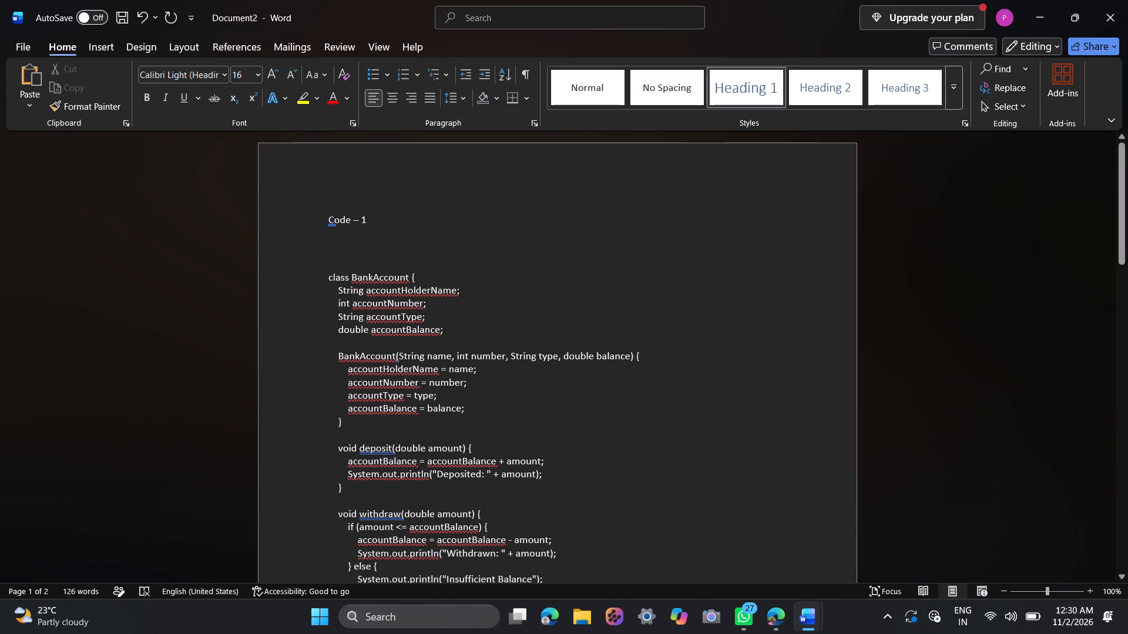
drag(322, 215, 405, 214)
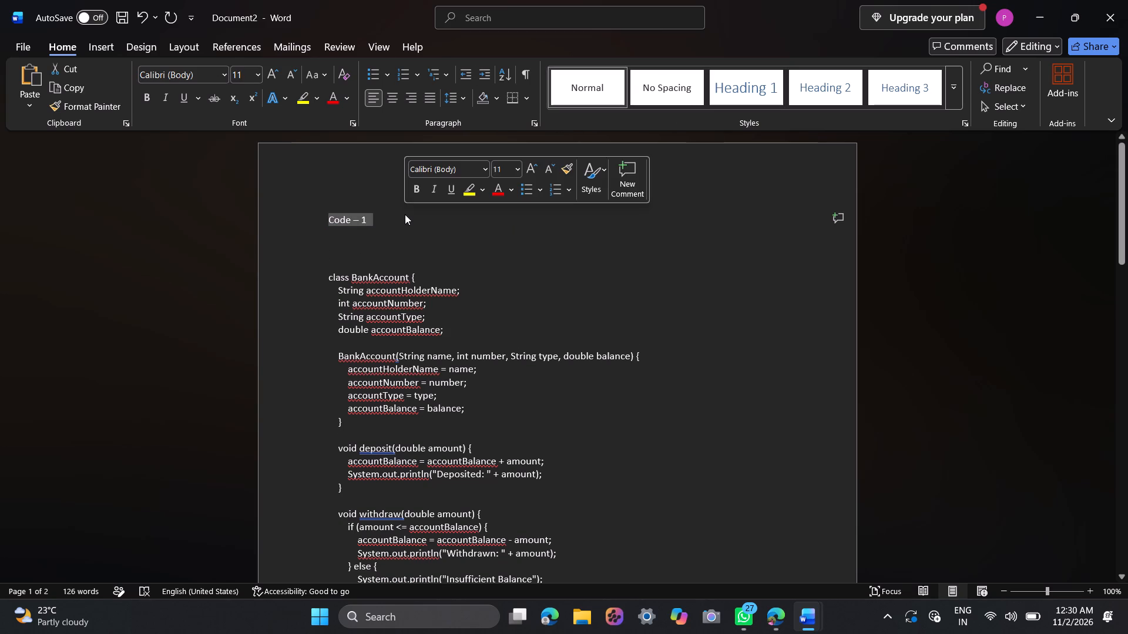
click(727, 88)
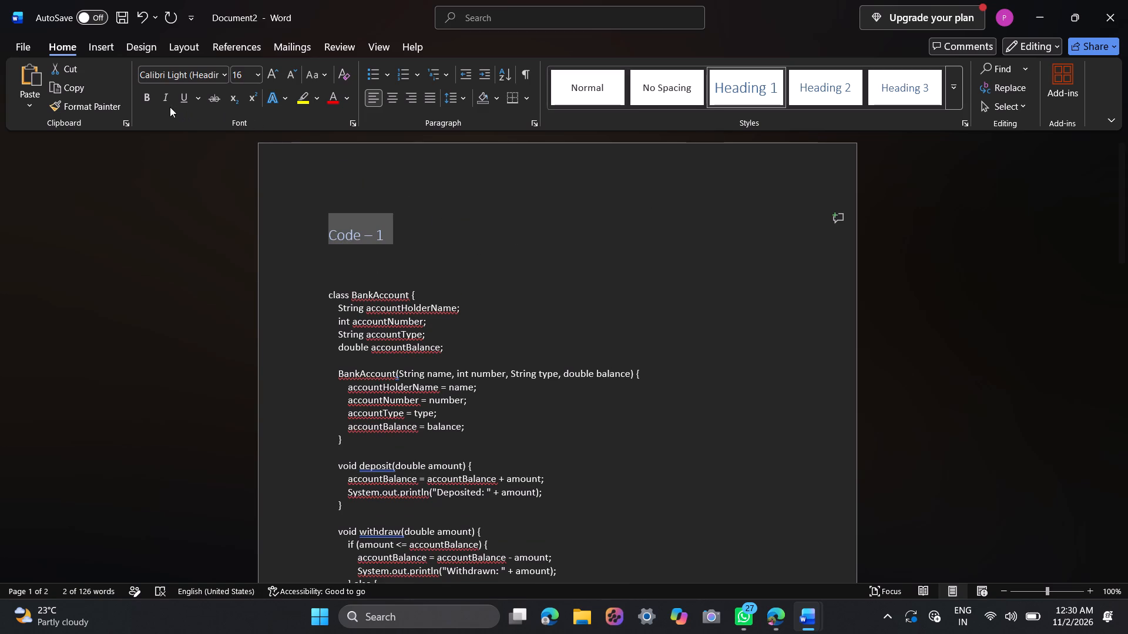
click(149, 97)
click(251, 75)
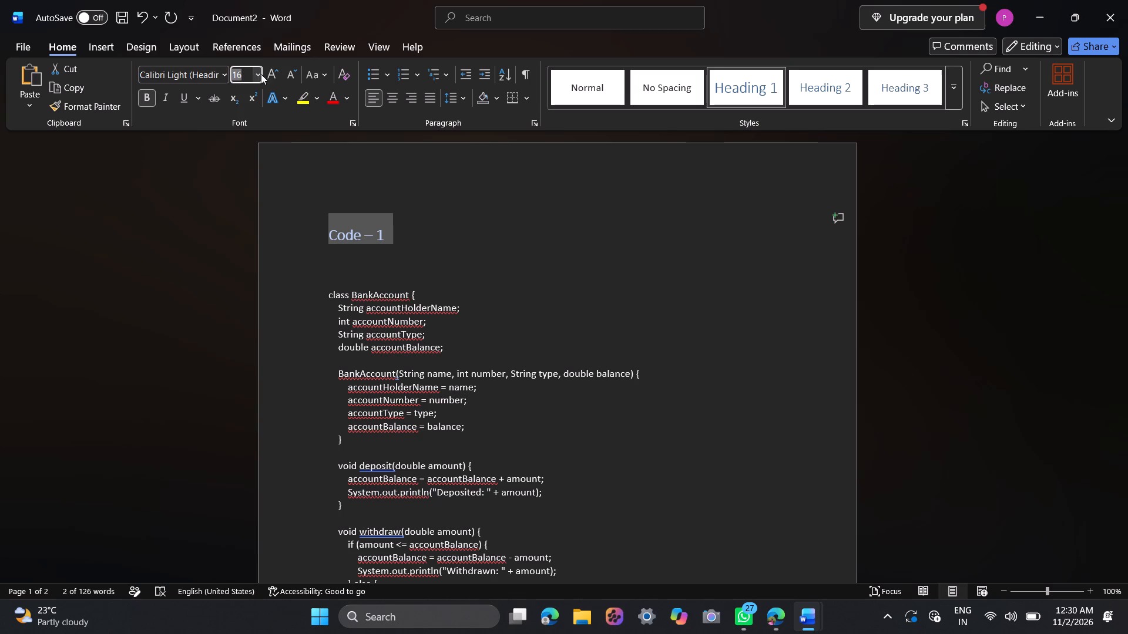
click(261, 74)
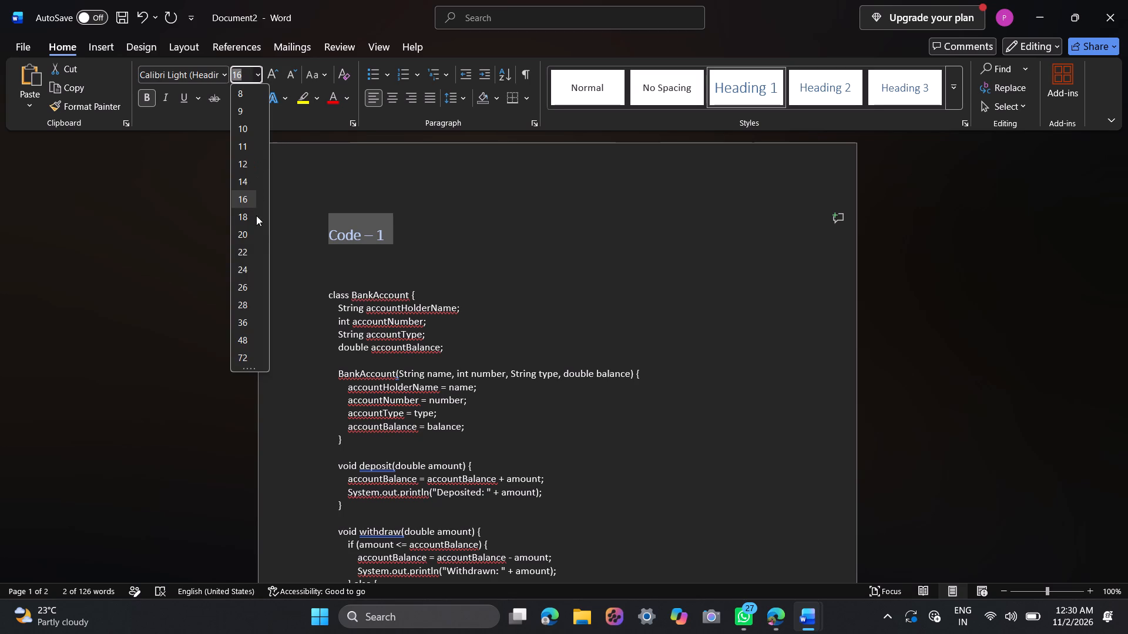
click(252, 237)
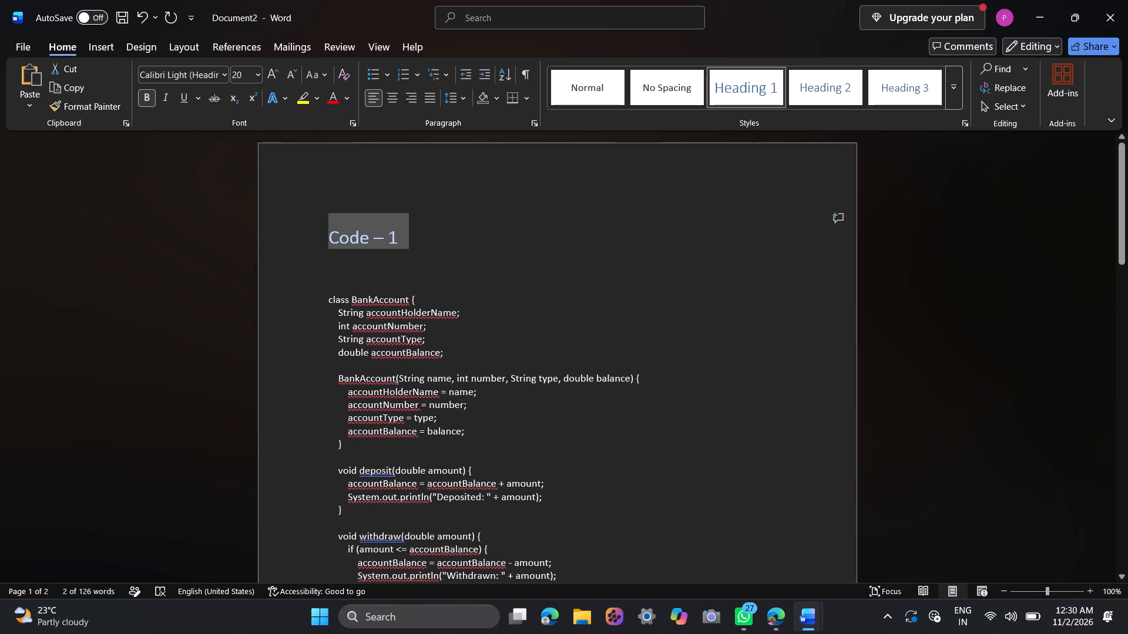
Reduce the gap between the "Code – 1" heading and the BankAccount class to one blank line.
click(406, 262)
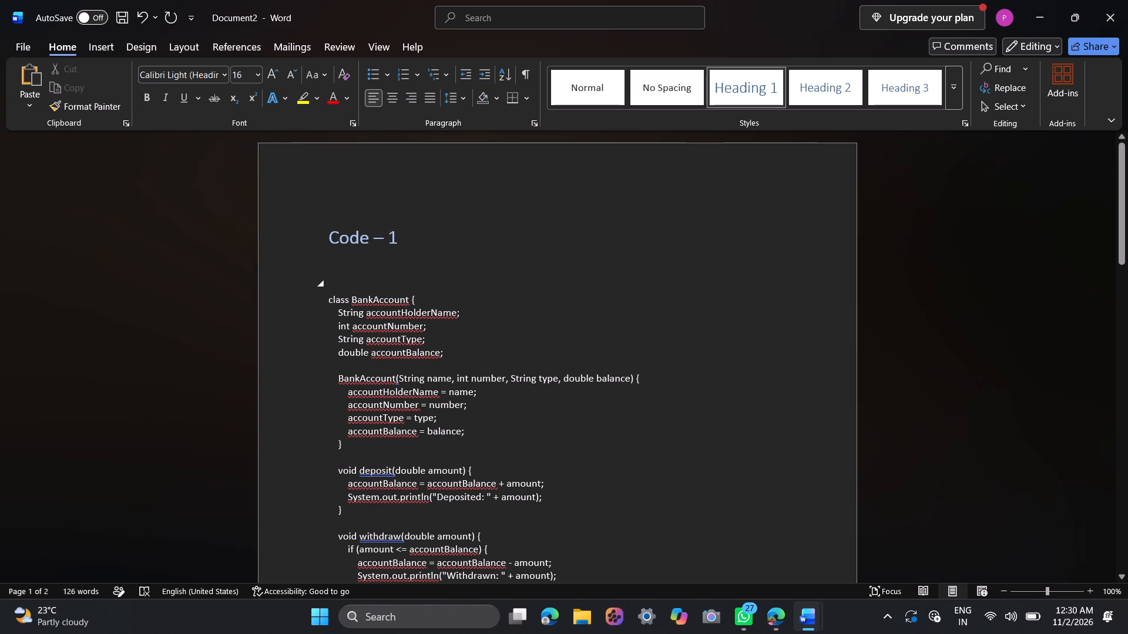
key(BackSpace)
key(BackSpace)
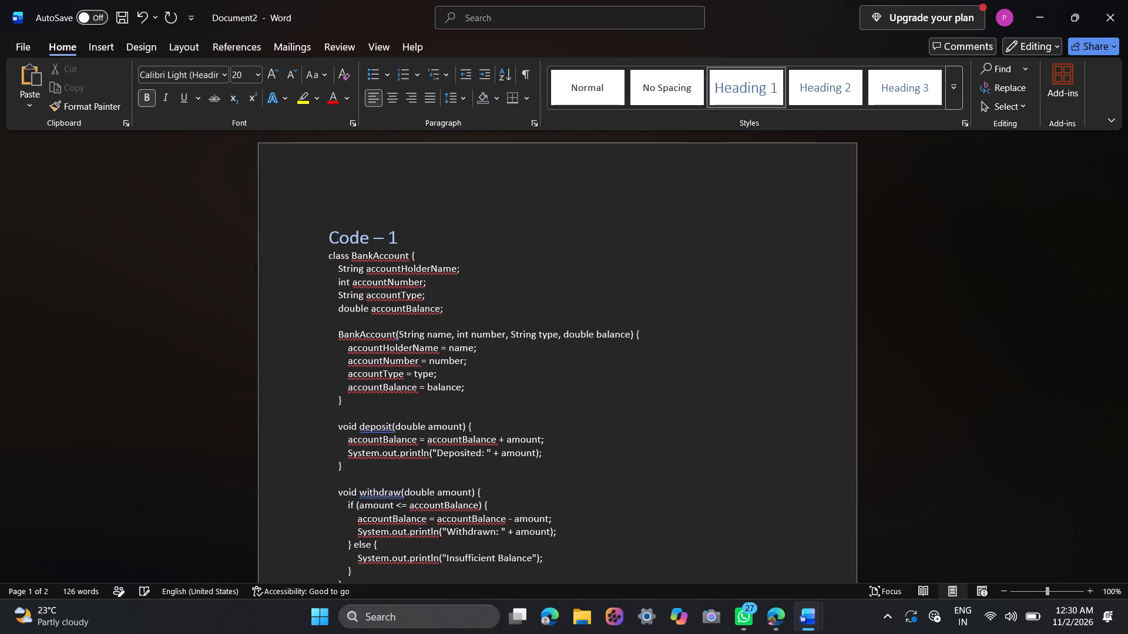
key(Return)
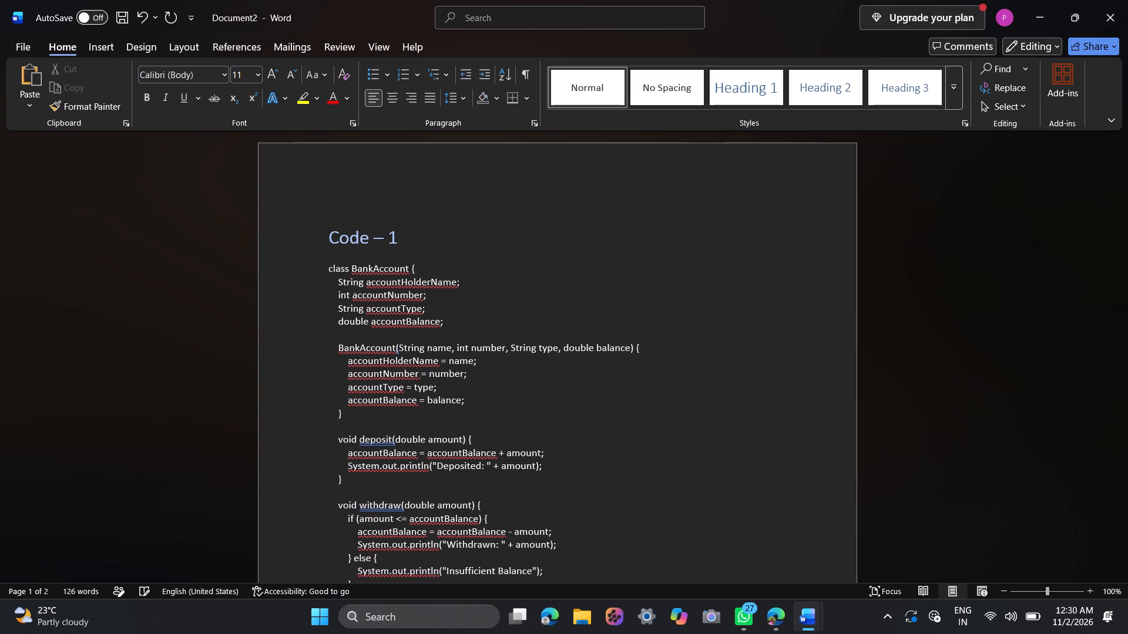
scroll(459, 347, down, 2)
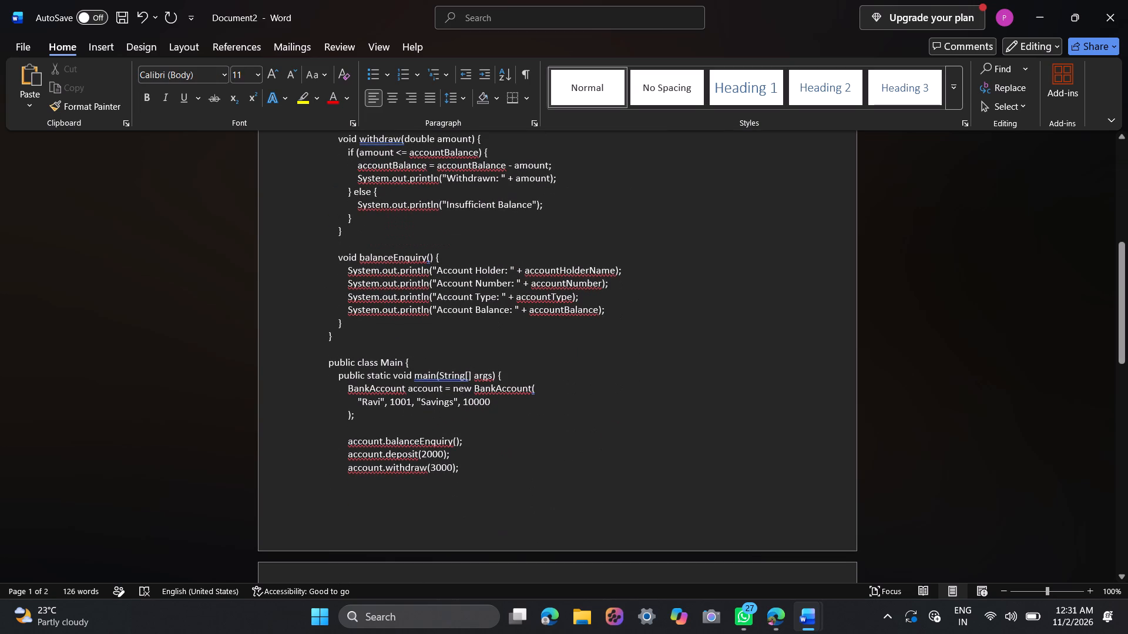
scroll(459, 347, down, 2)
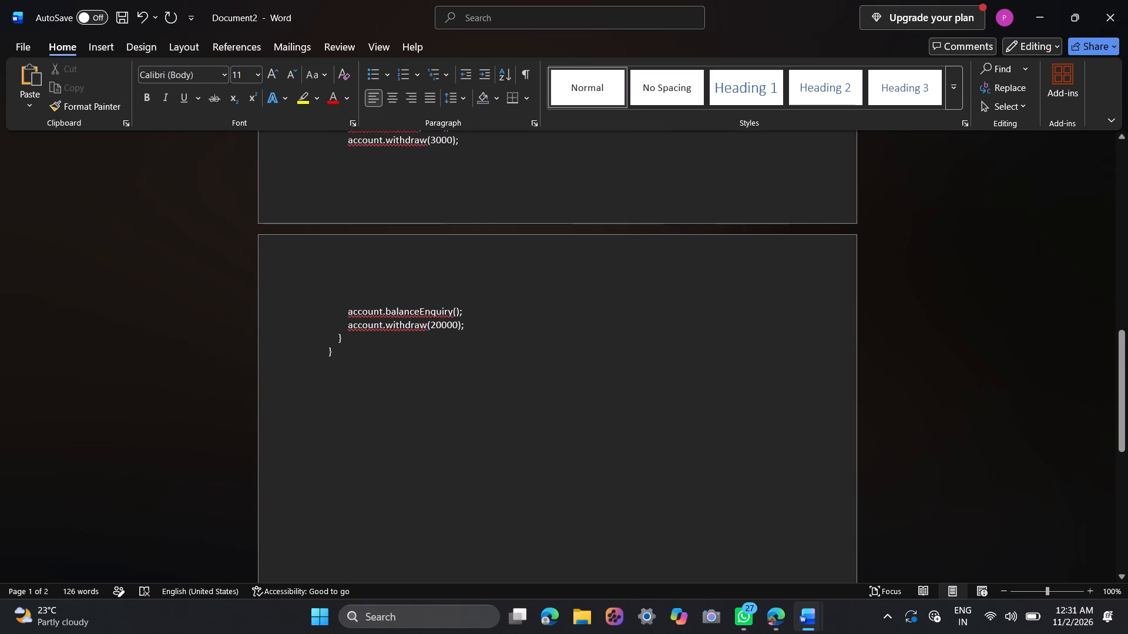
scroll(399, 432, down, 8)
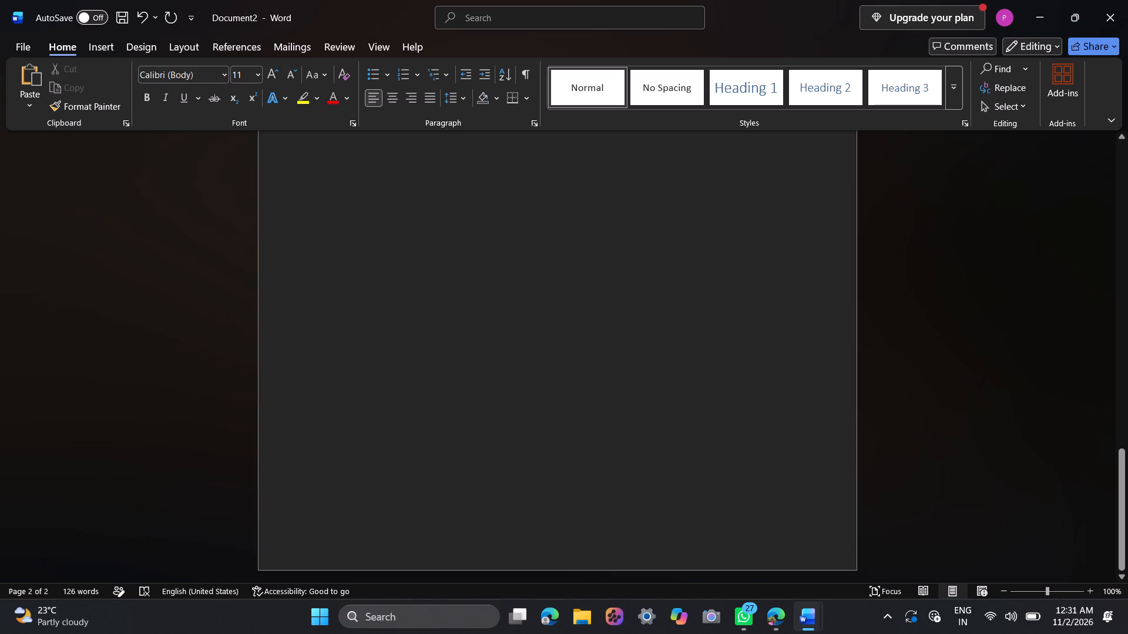
Add three line breaks after the BankAccount program's last closing brace on the second page.
scroll(661, 416, up, 5)
scroll(661, 416, down, 3)
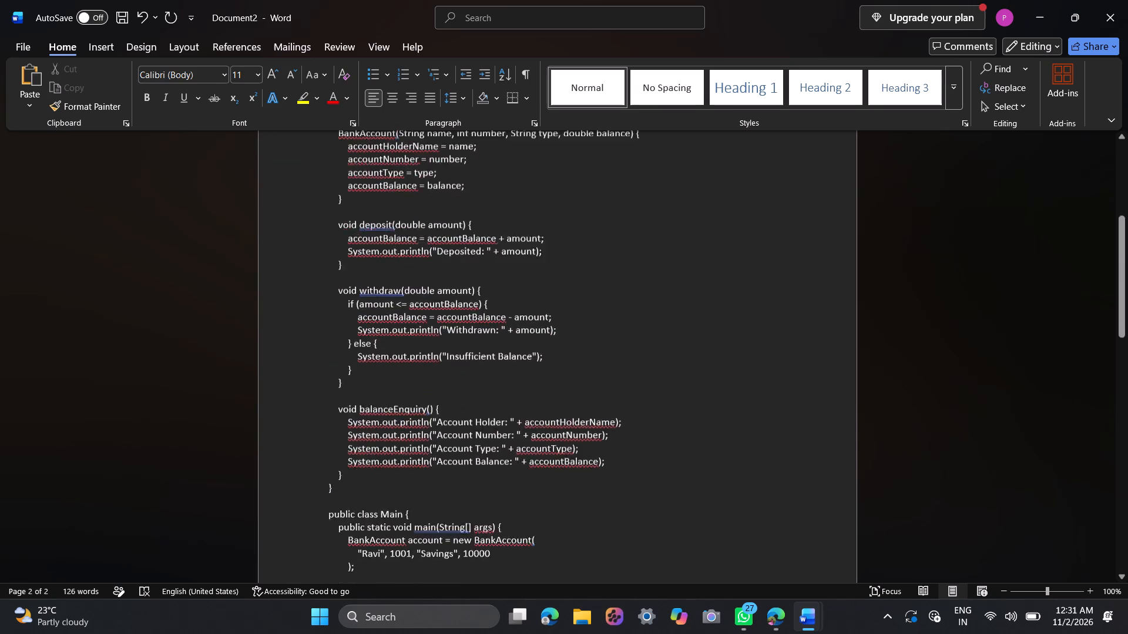
scroll(661, 416, down, 7)
click(602, 447)
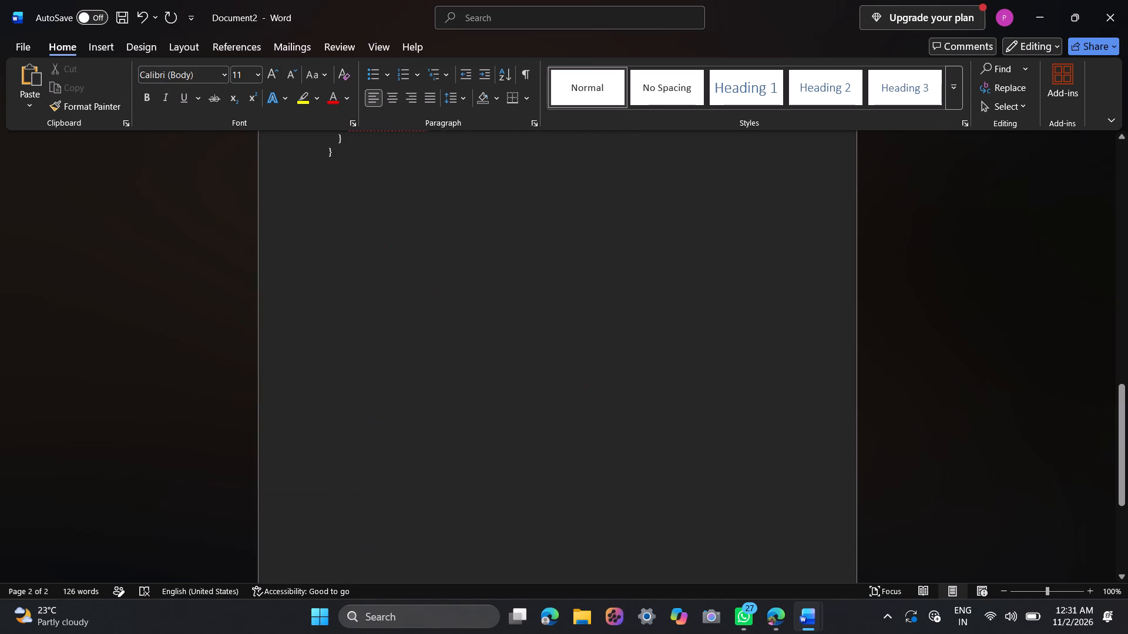
click(360, 178)
key(Return)
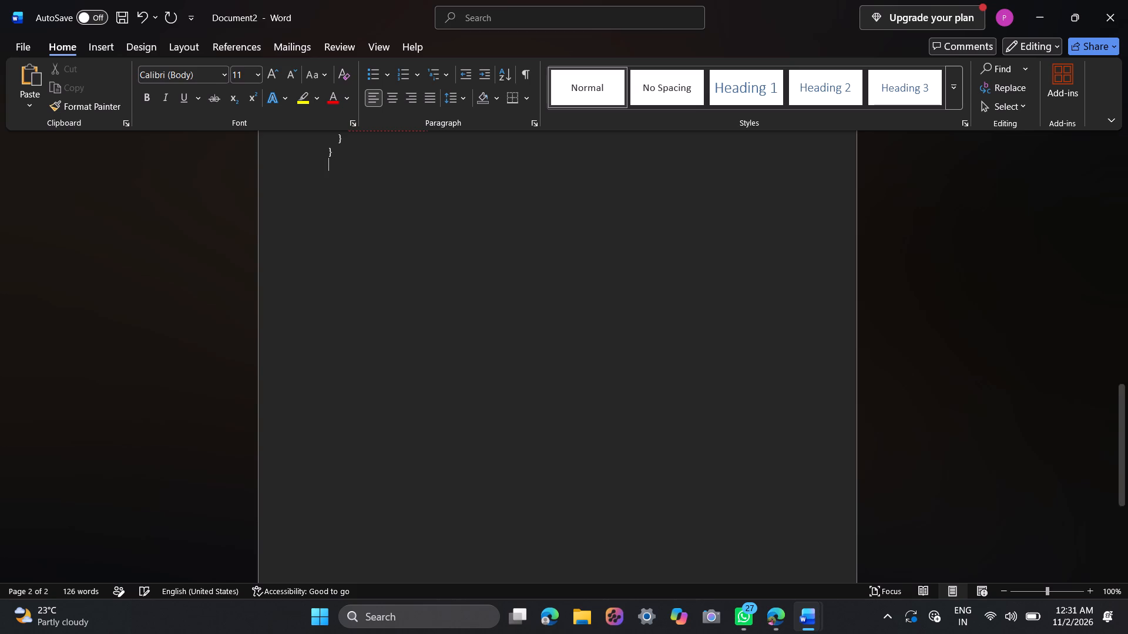
key(Return)
key(Return)
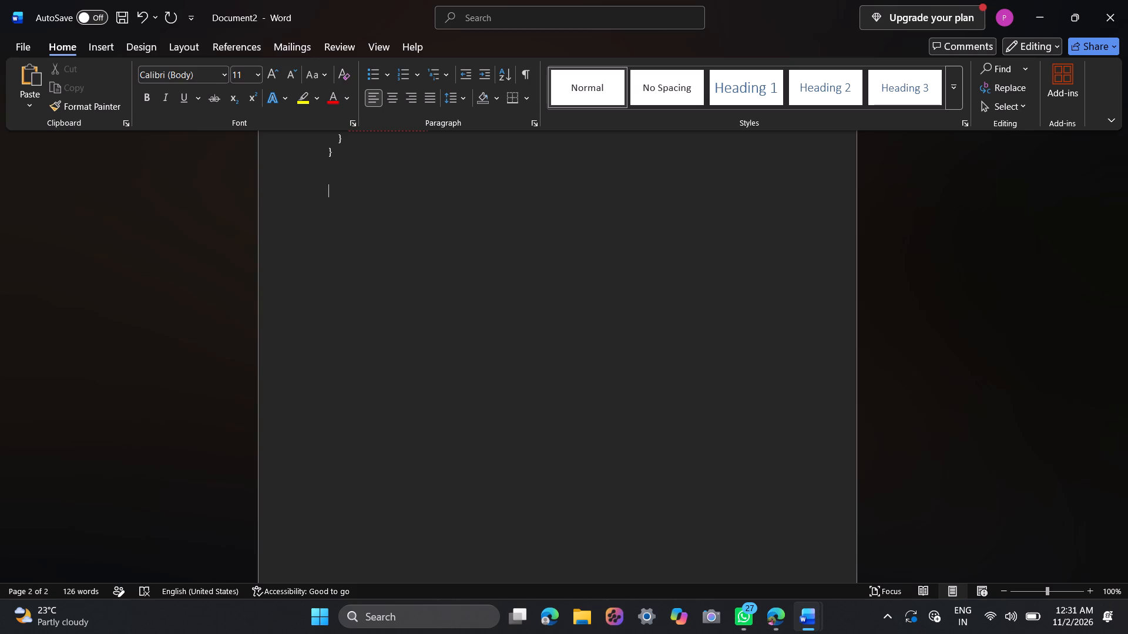
Enter the title line "Code - 2" below the end of the BankAccount program.
key(ctrl+c)
text(ode)
key(Up)
key(Left)
key(Left)
key(Left)
key(Left)
key(Down)
key(Down)
key(Down)
key(Down)
key(Down)
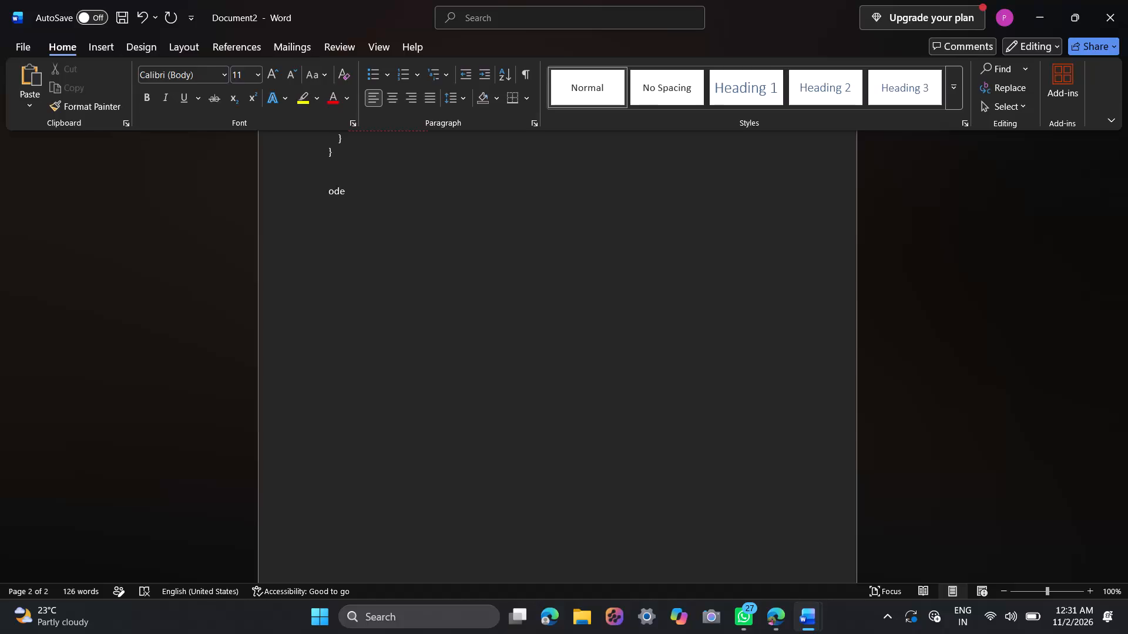
key(Left)
key(Left)
key(ctrl+c)
key(shift+c)
key(Right)
key(Right)
key(Right)
key(space)
text(- 2)
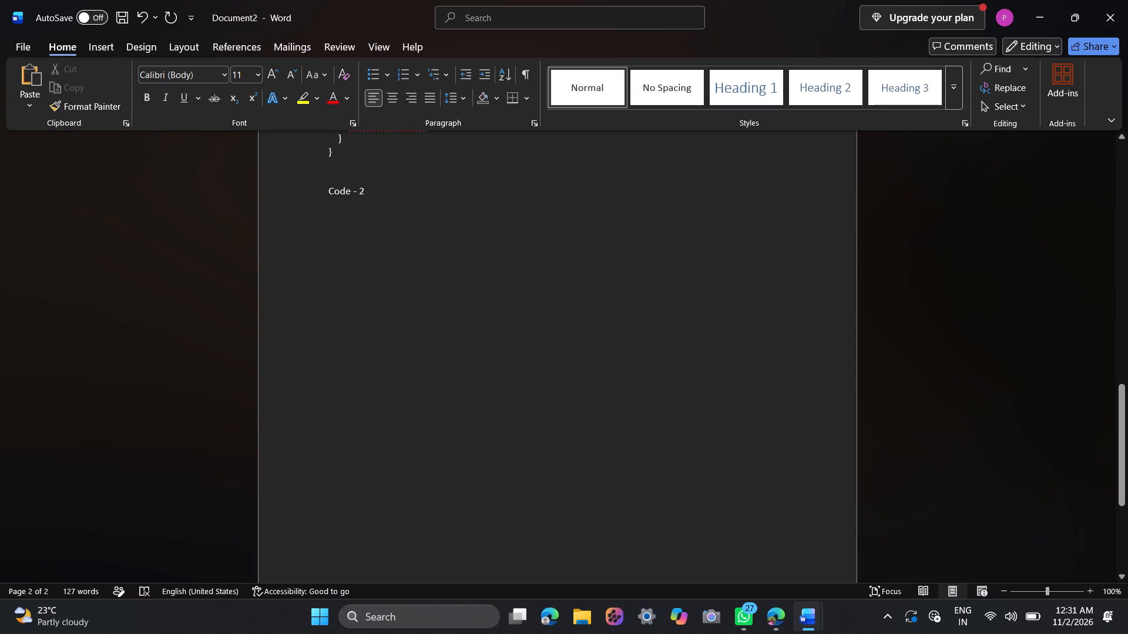
Format the "Code - 2" title with the Heading 1 style, bold, at font size 22, and add two line breaks after it.
drag(327, 187, 377, 184)
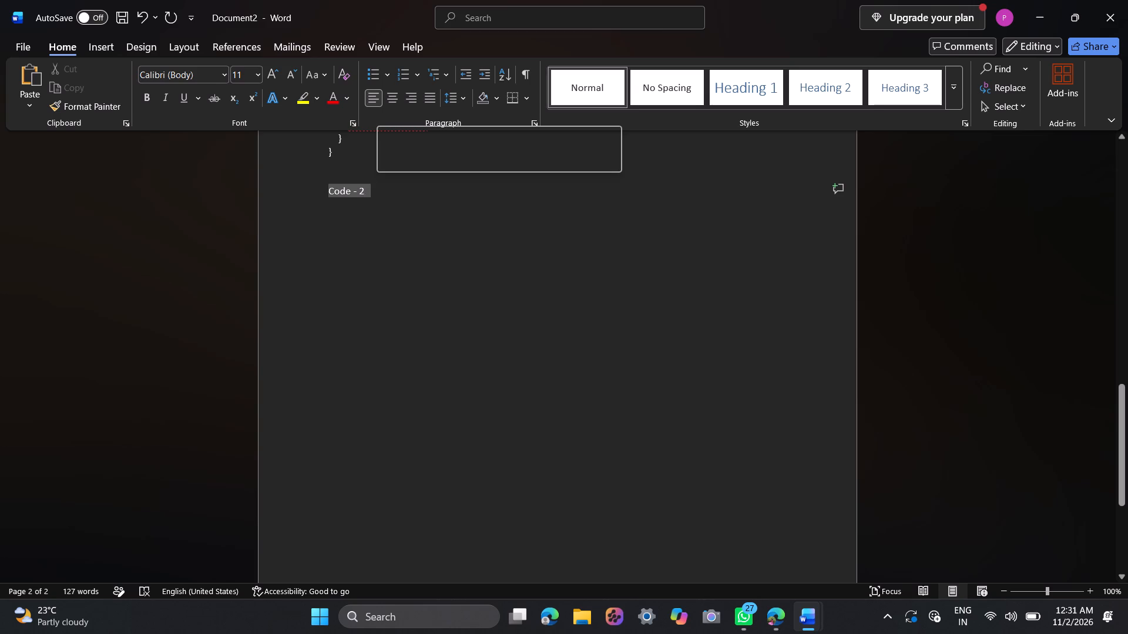
click(726, 82)
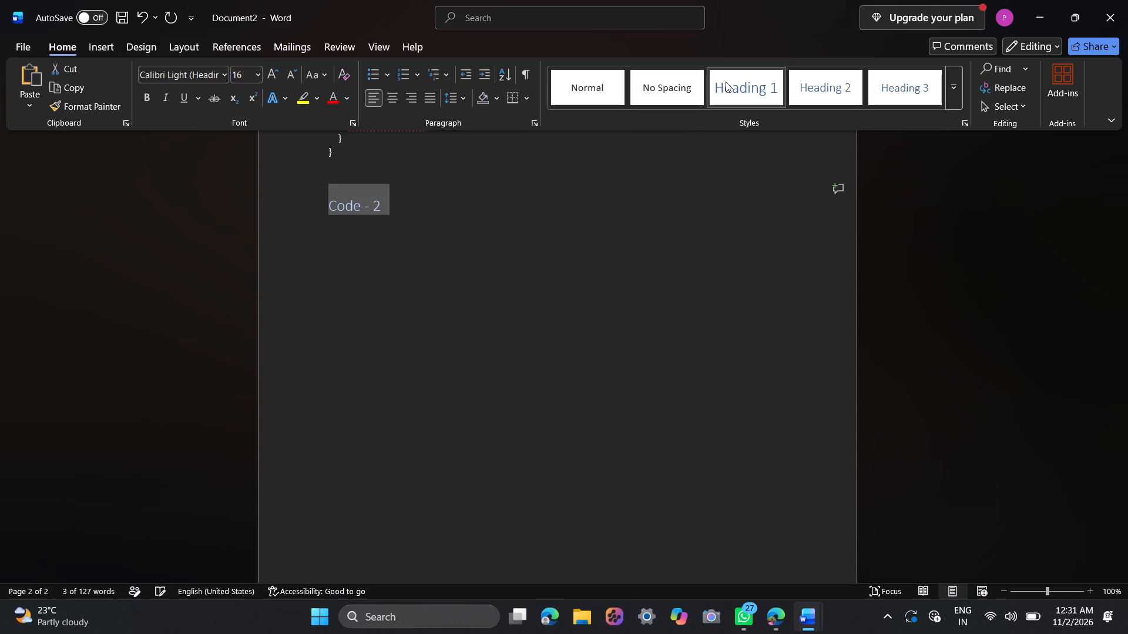
click(147, 100)
click(257, 73)
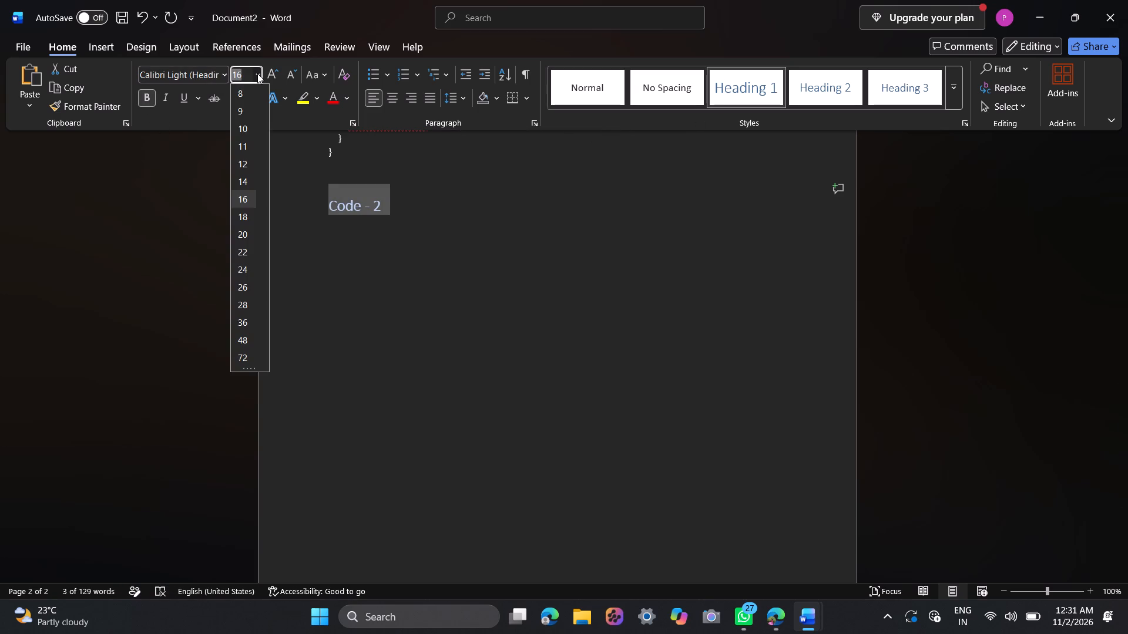
click(256, 250)
click(449, 236)
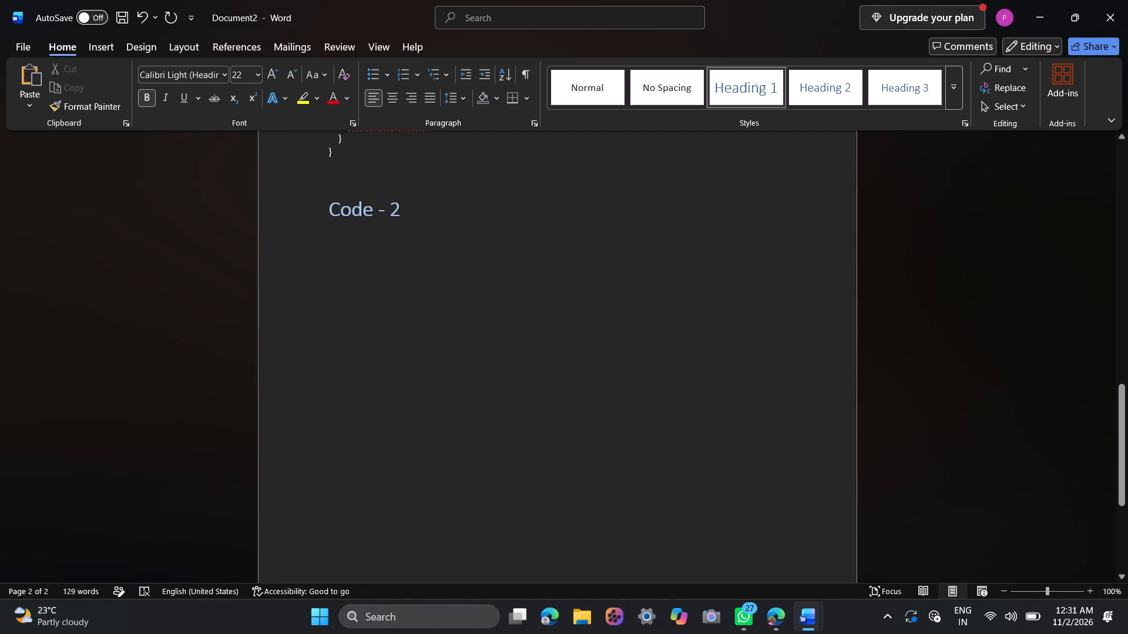
key(Return)
key(Return)
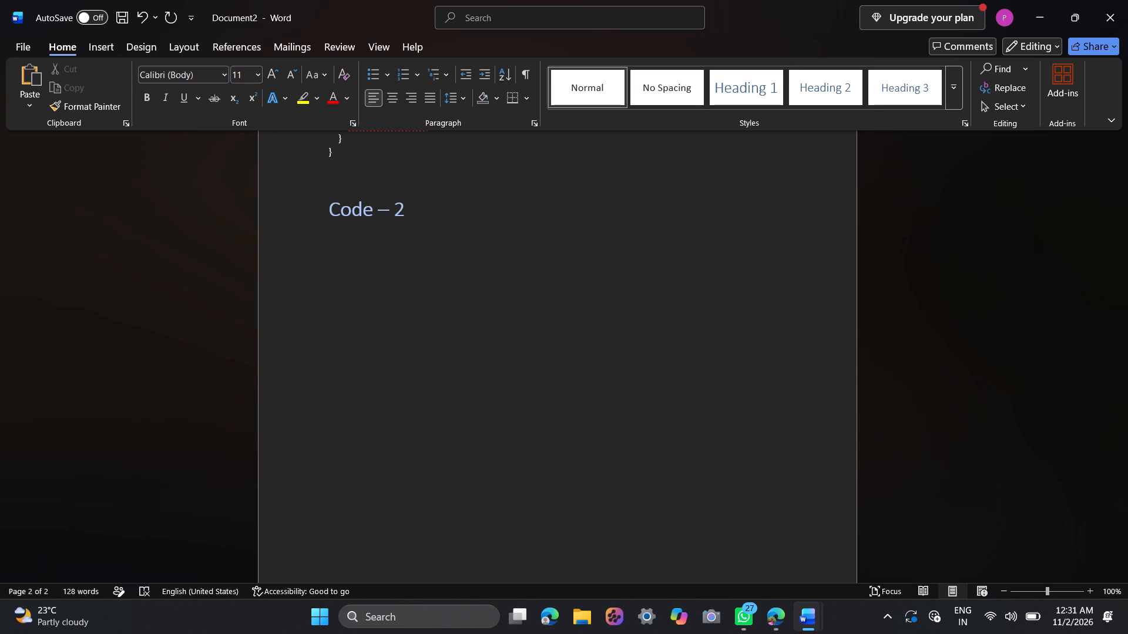
Switch to Edge and open the OnlineGDB page holding the undergraduate and postgraduate student program.
key(alt+Tab)
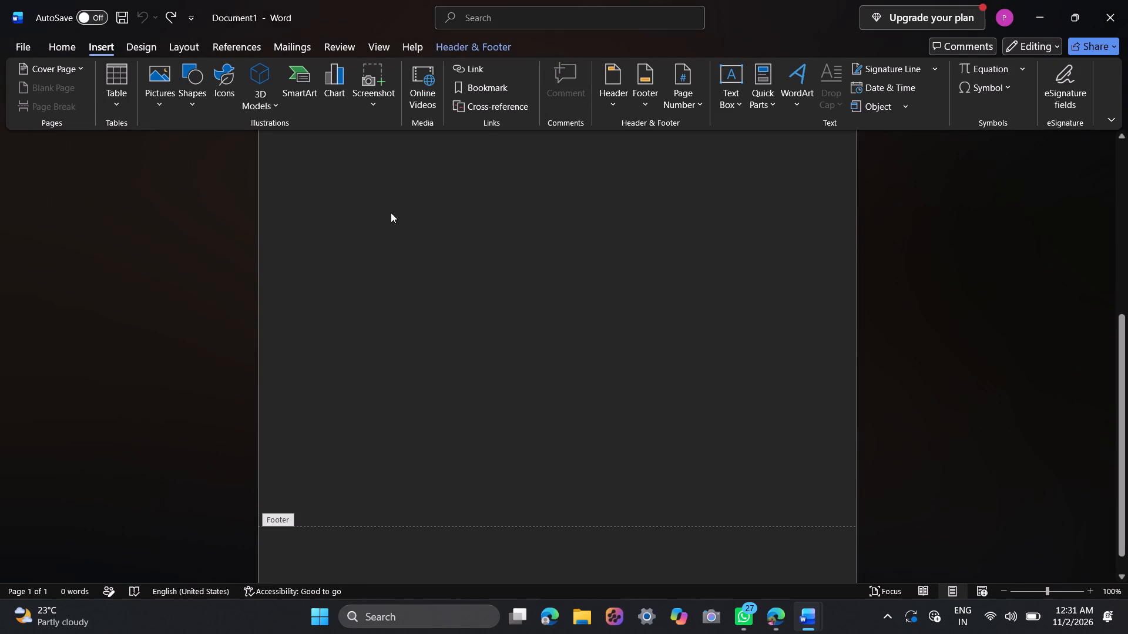
key(alt+Tab)
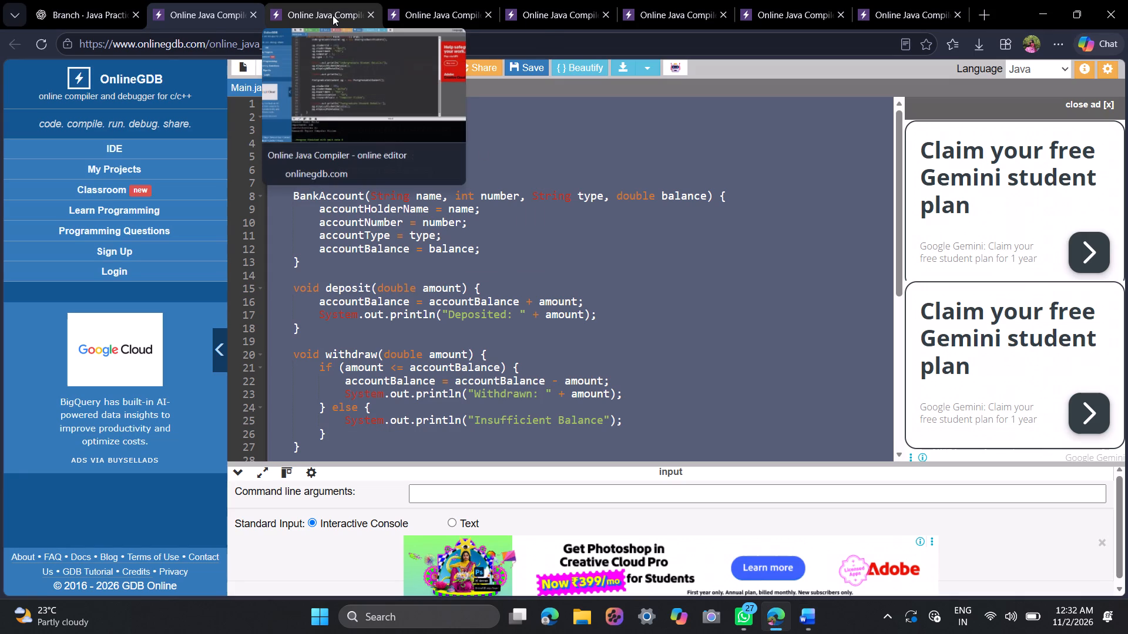
click(333, 15)
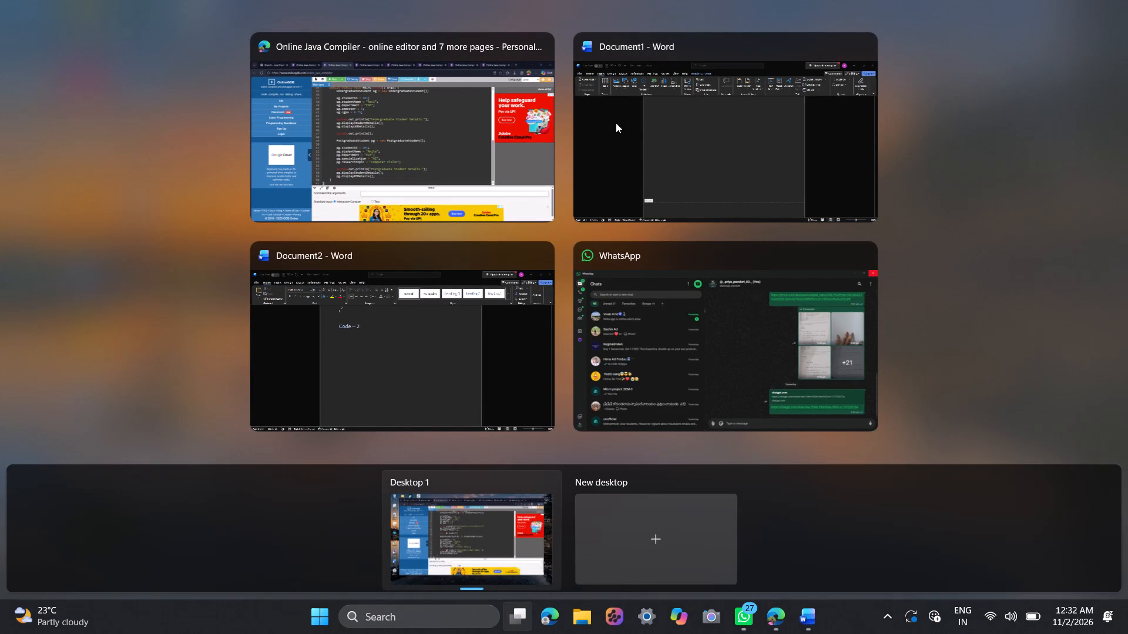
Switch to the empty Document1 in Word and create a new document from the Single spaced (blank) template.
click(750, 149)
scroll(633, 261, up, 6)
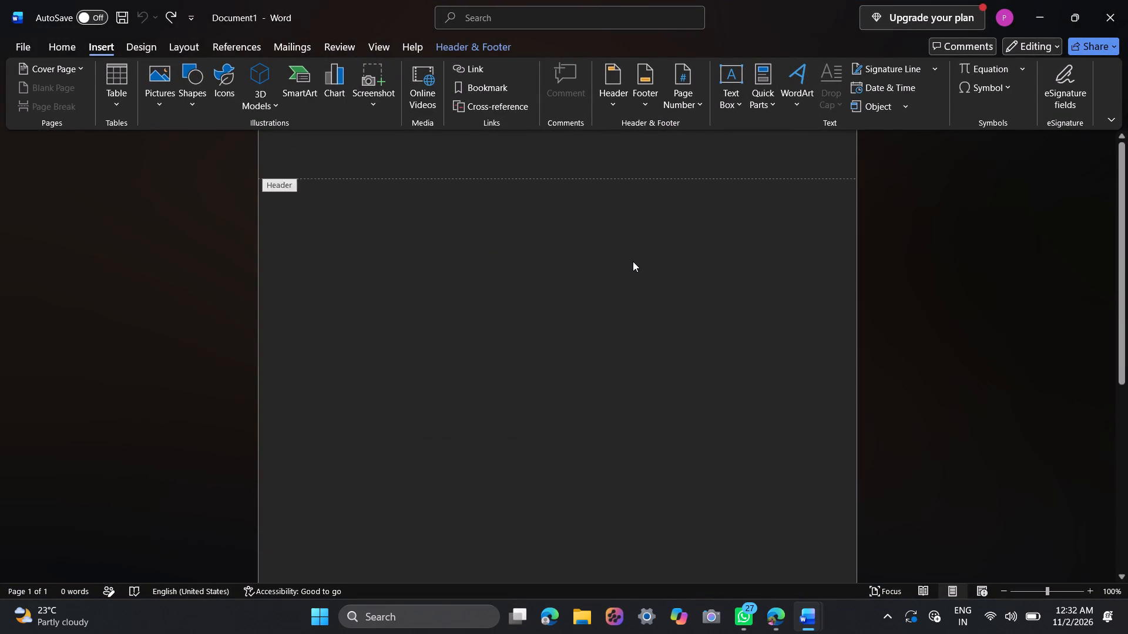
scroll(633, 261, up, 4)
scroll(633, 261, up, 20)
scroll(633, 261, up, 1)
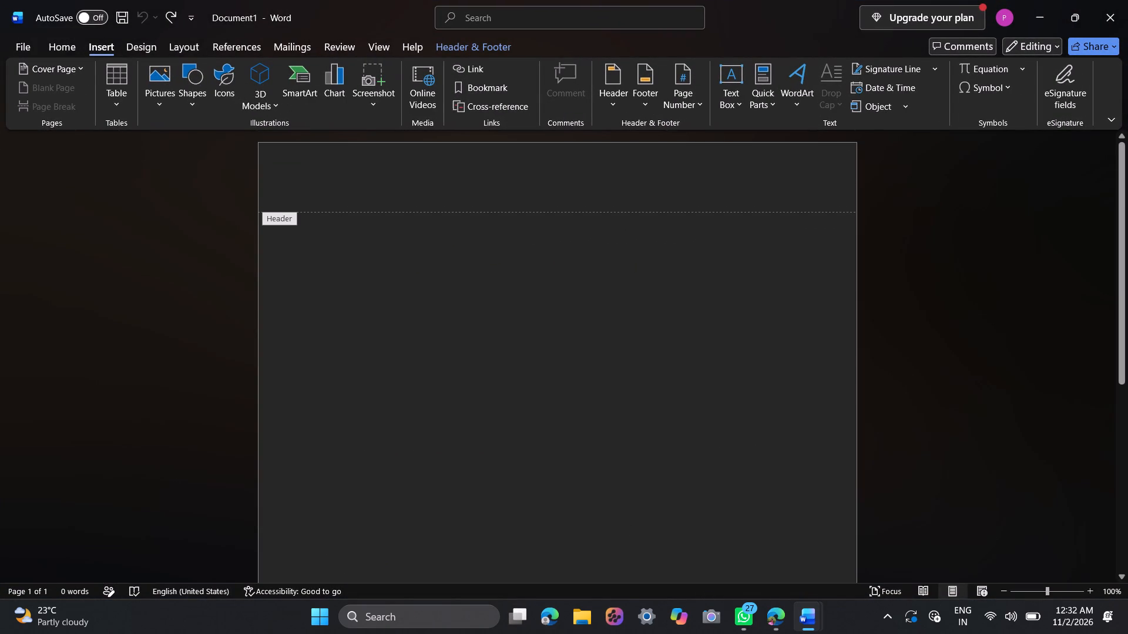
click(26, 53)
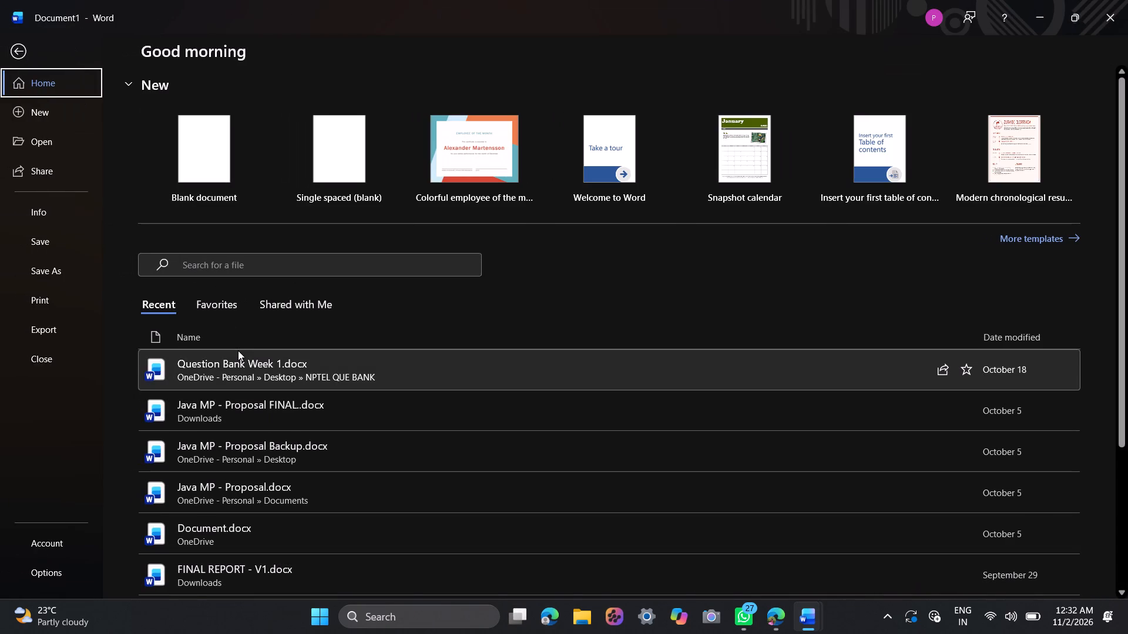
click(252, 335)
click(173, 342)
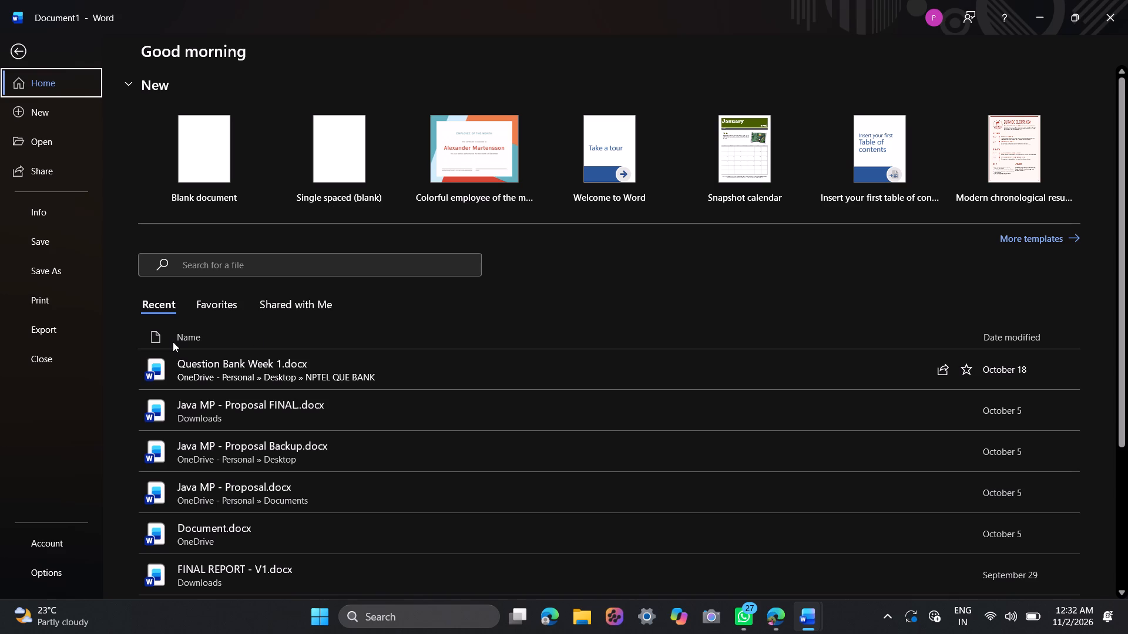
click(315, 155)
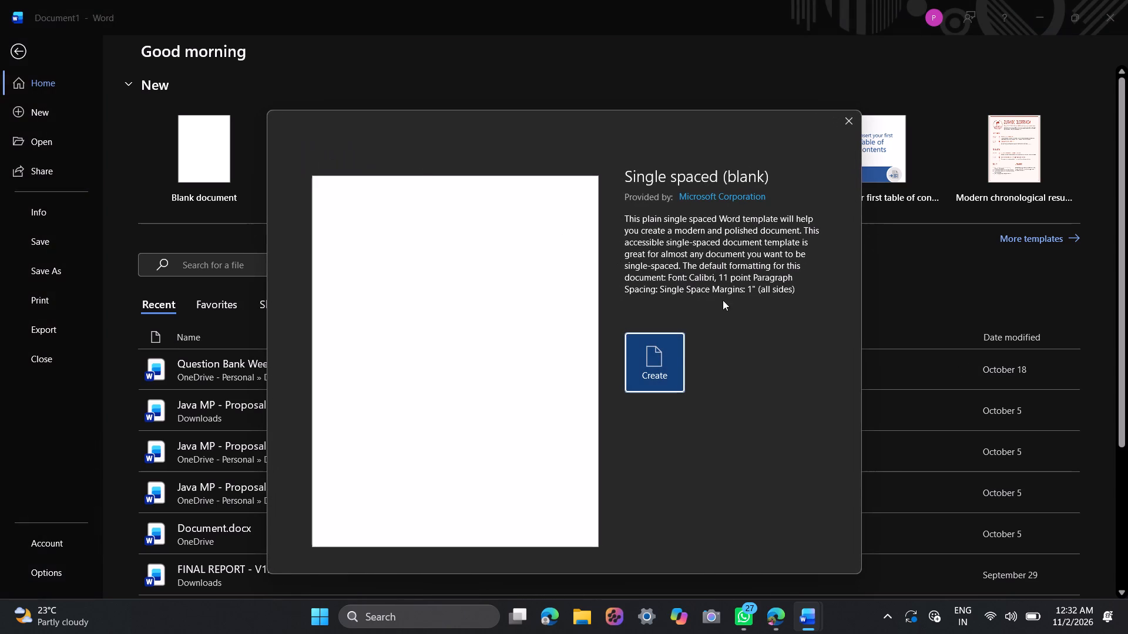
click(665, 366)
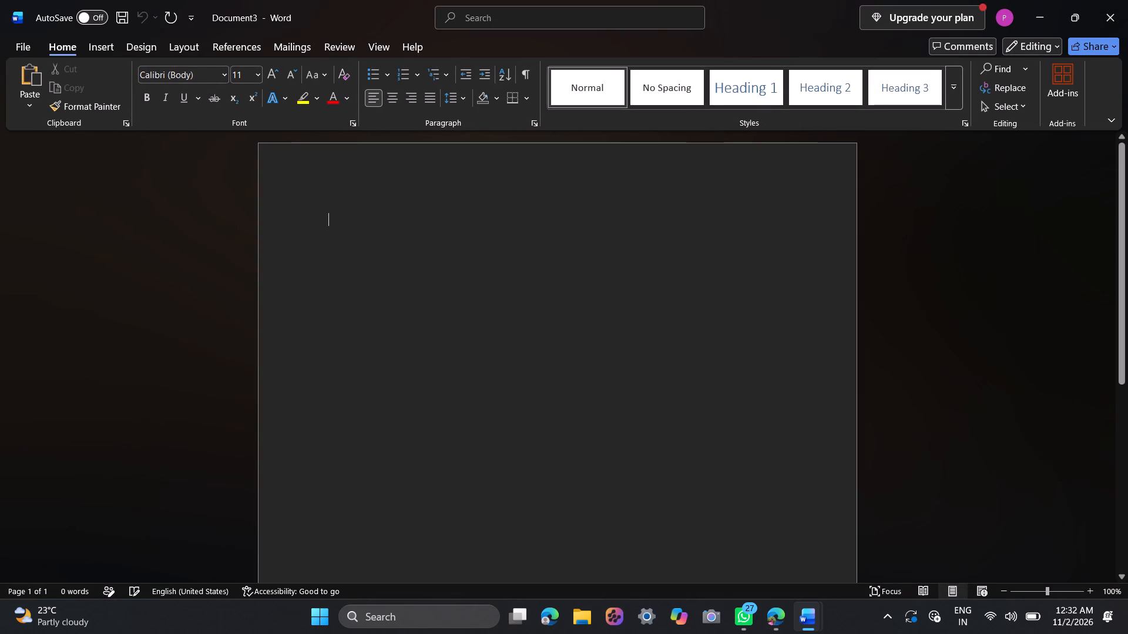
Add the New command to the Quick Access Toolbar.
click(189, 16)
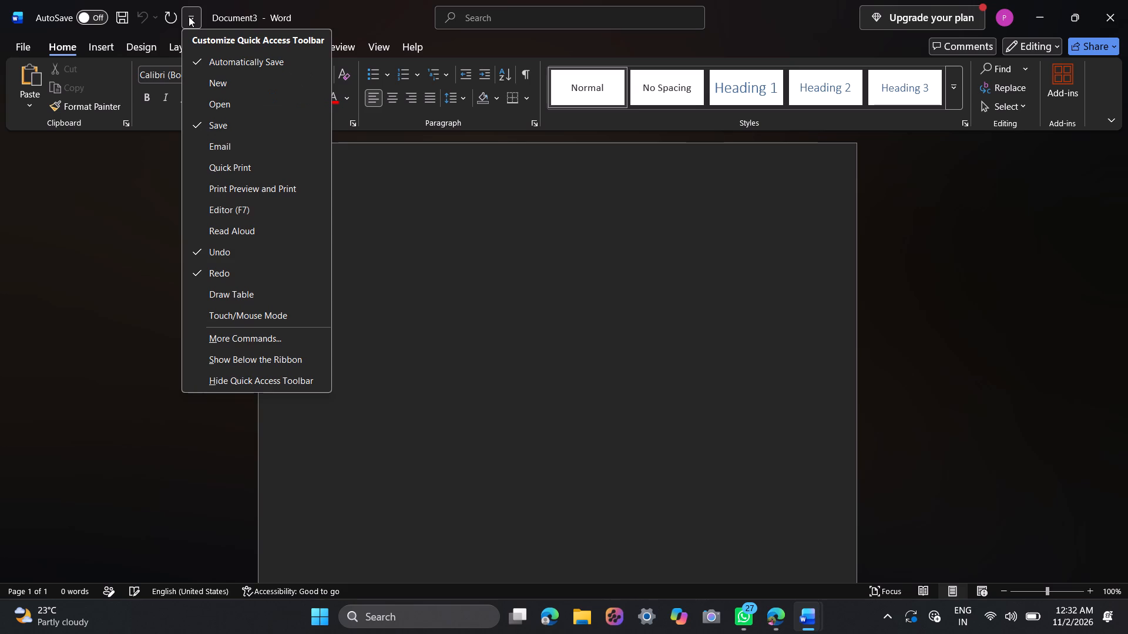
click(199, 83)
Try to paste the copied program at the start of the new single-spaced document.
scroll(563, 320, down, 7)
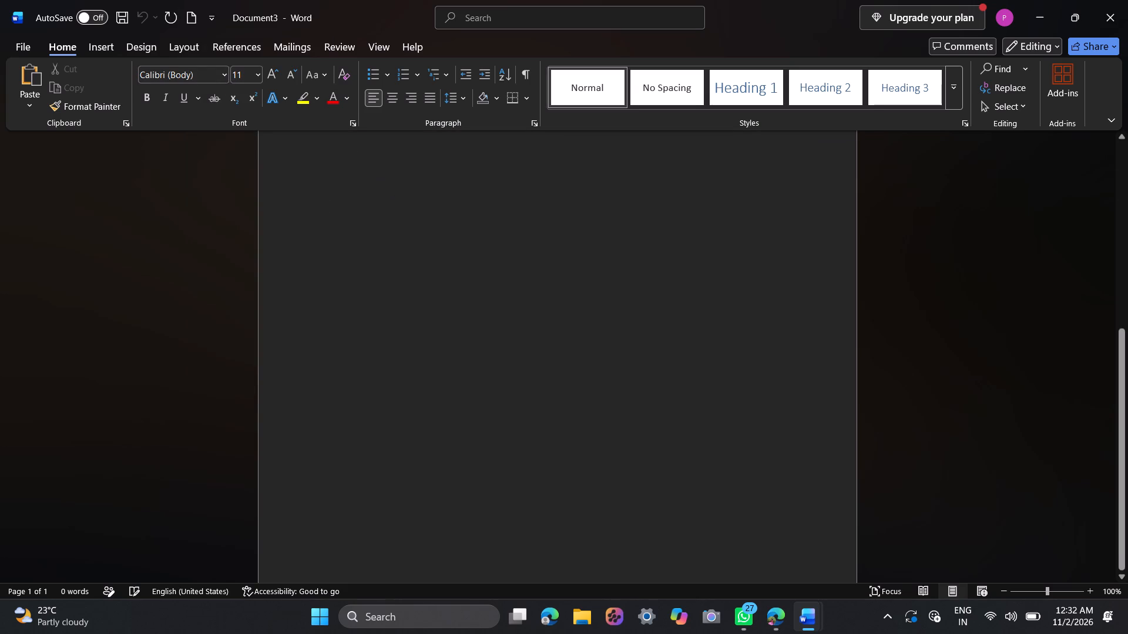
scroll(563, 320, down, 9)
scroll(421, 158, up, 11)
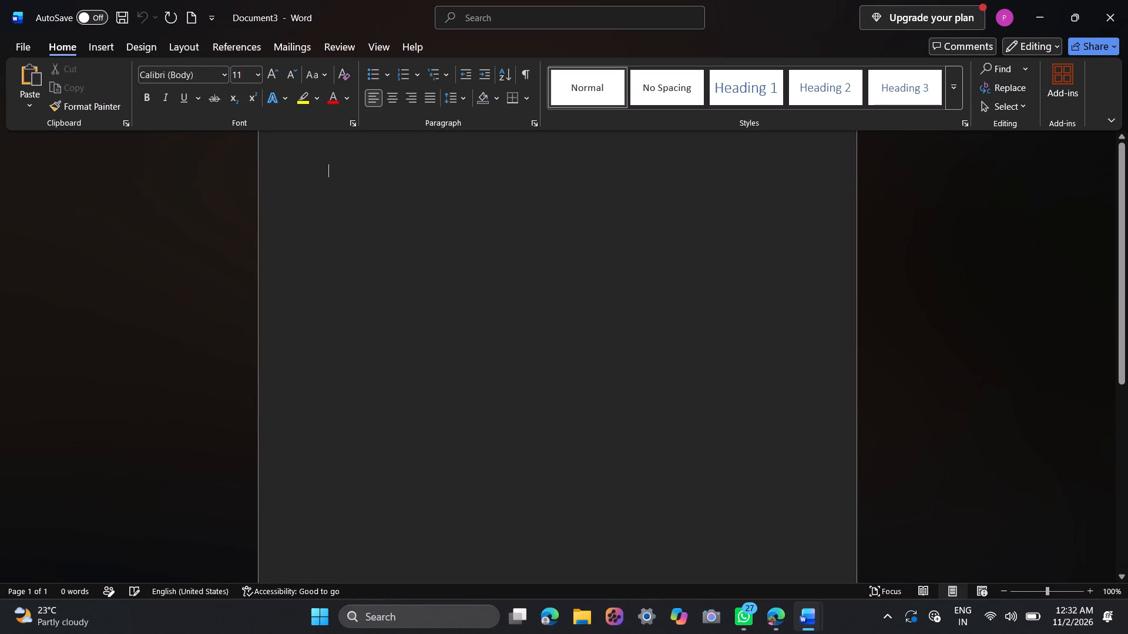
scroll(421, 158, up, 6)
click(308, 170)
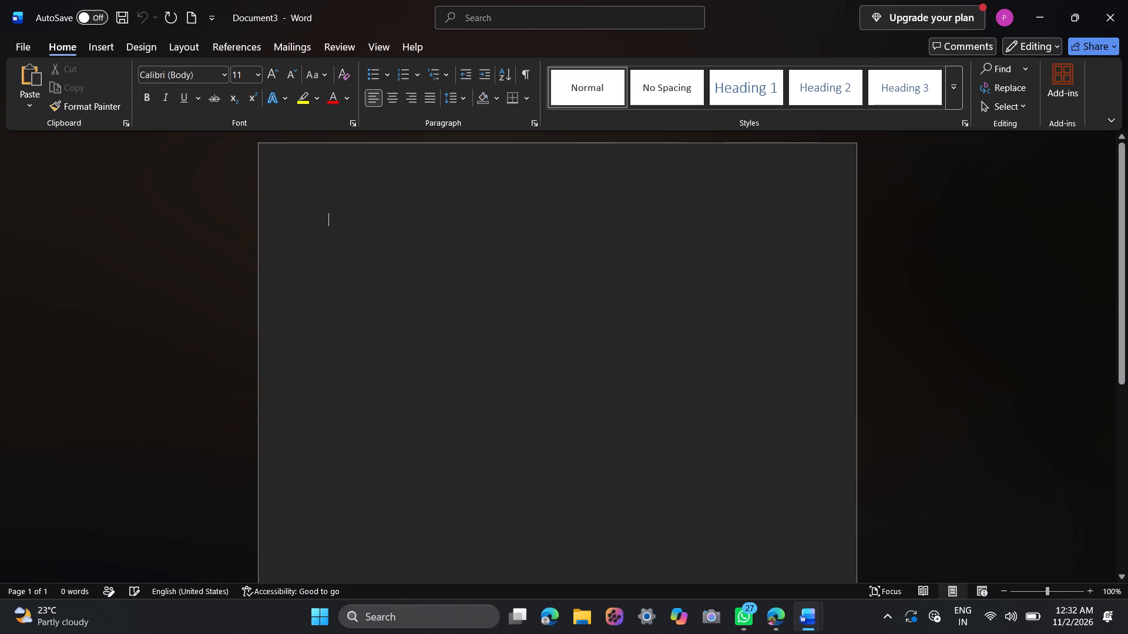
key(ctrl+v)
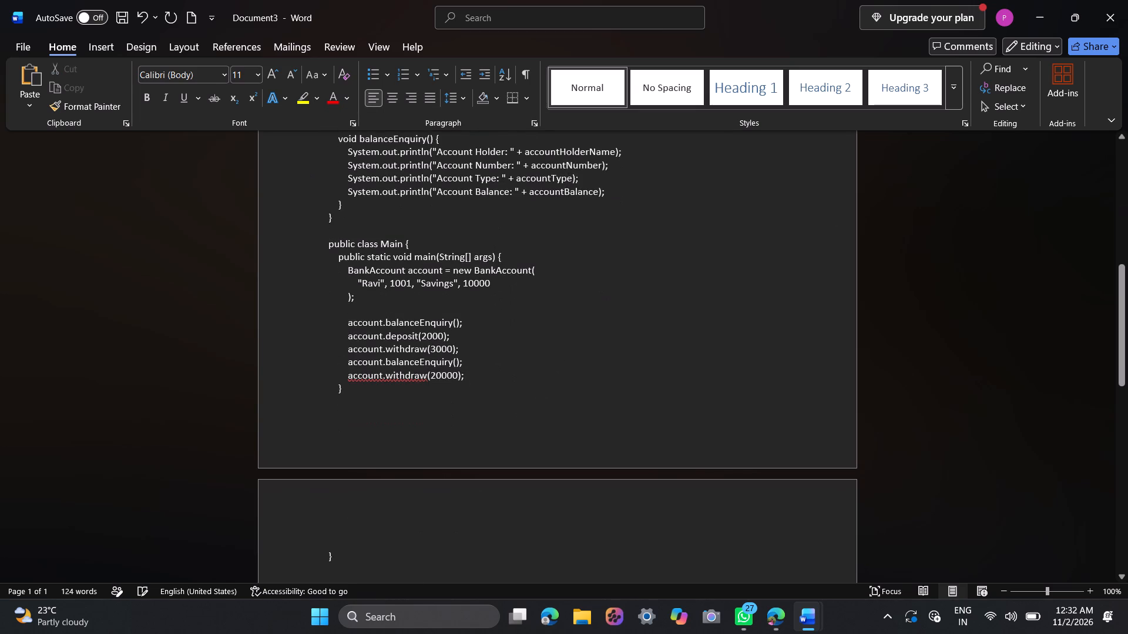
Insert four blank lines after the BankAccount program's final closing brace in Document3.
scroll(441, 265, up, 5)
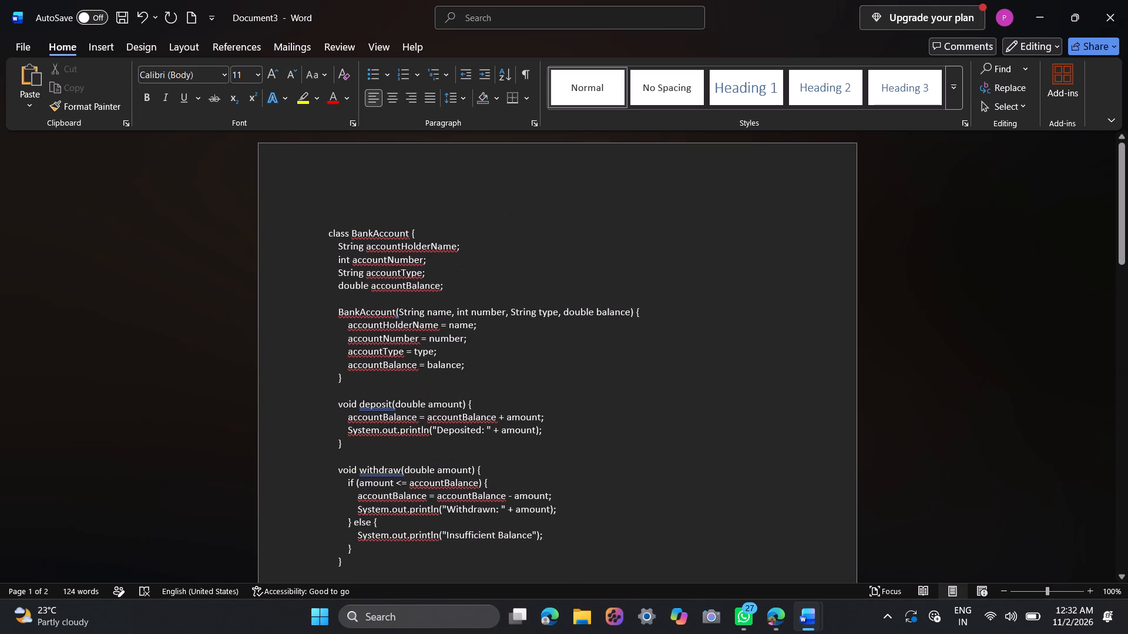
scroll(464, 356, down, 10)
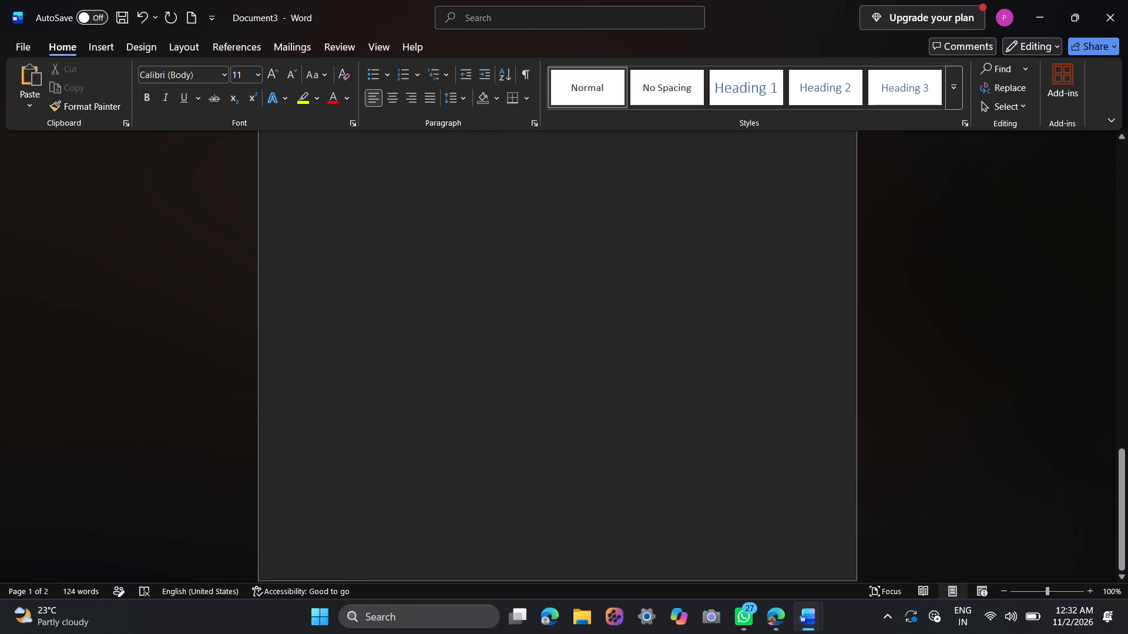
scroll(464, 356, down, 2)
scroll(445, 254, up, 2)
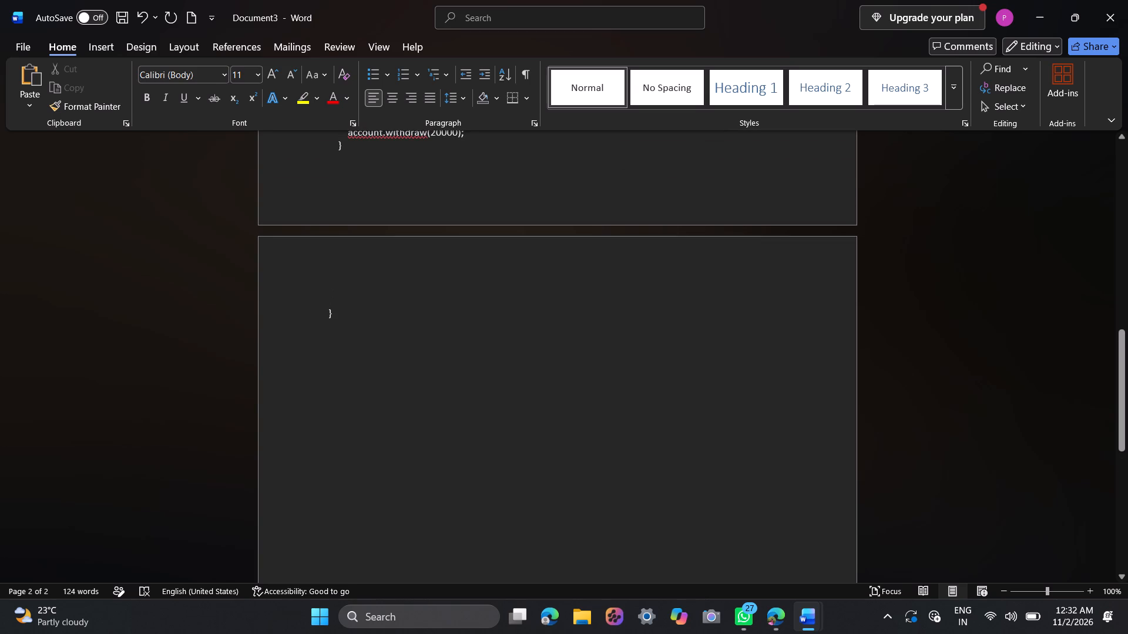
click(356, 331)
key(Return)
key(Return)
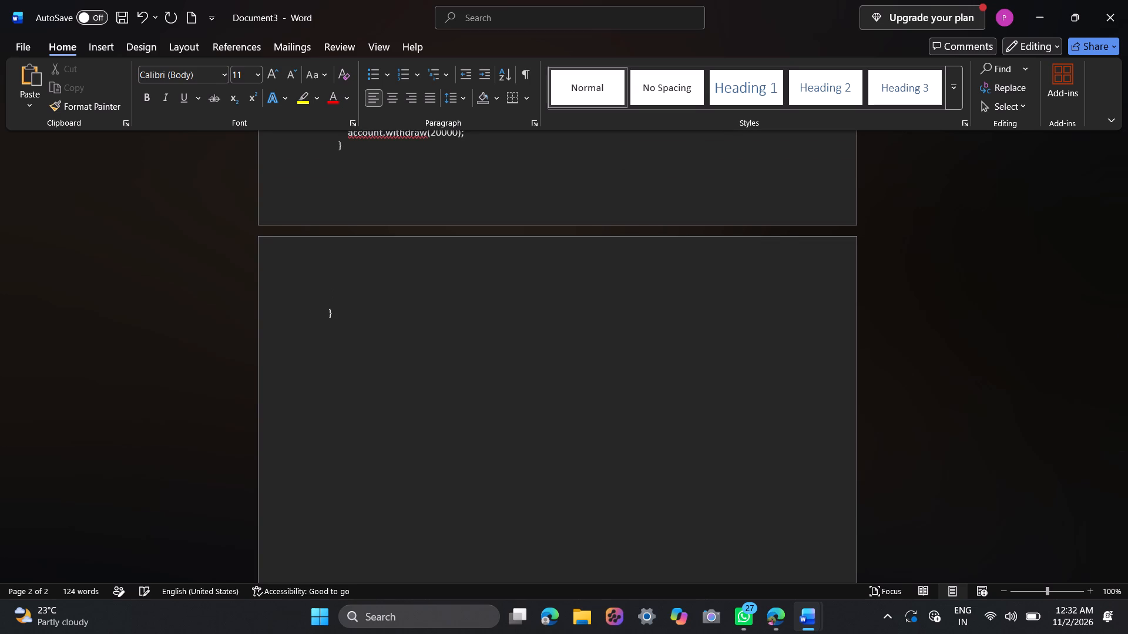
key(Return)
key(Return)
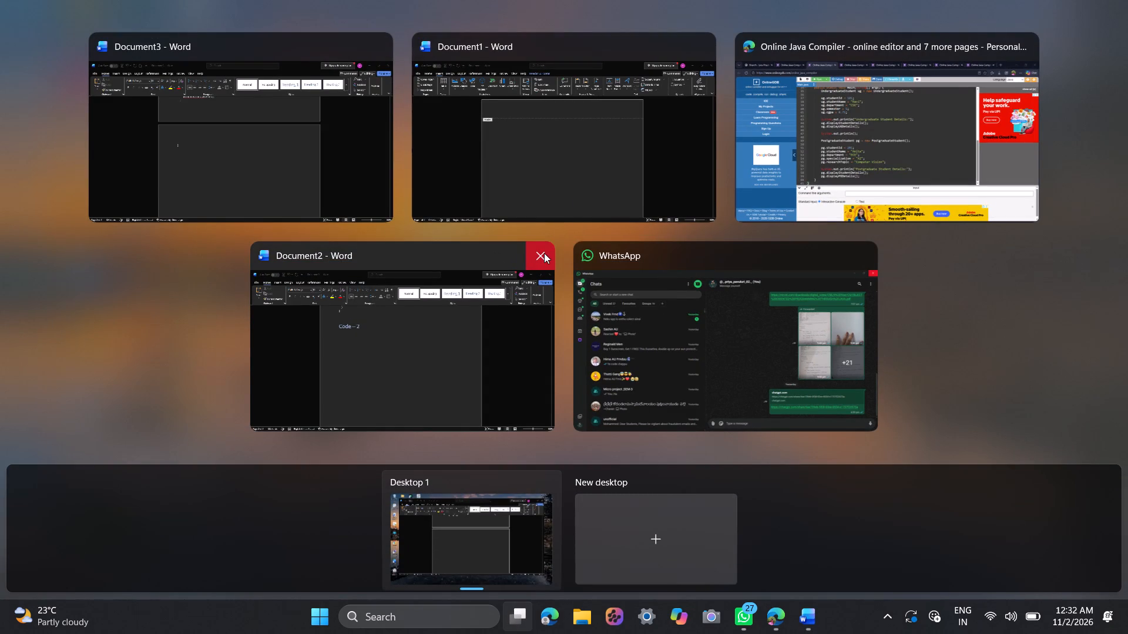
Close the extra Word documents Document1 and Document3, discarding the changes in Document3.
click(381, 34)
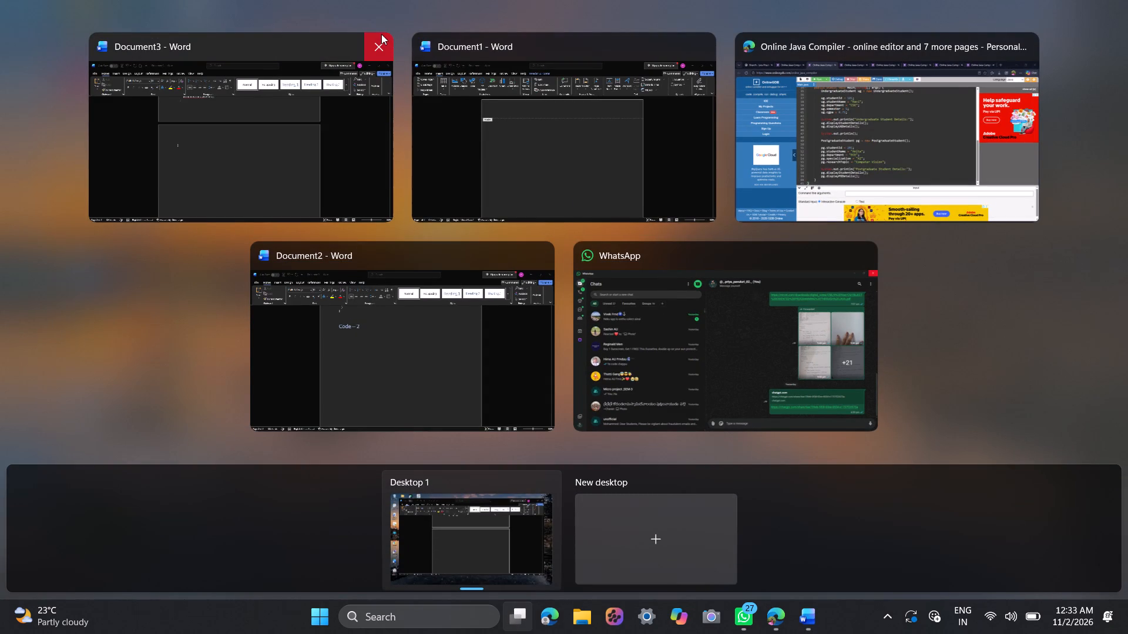
click(380, 40)
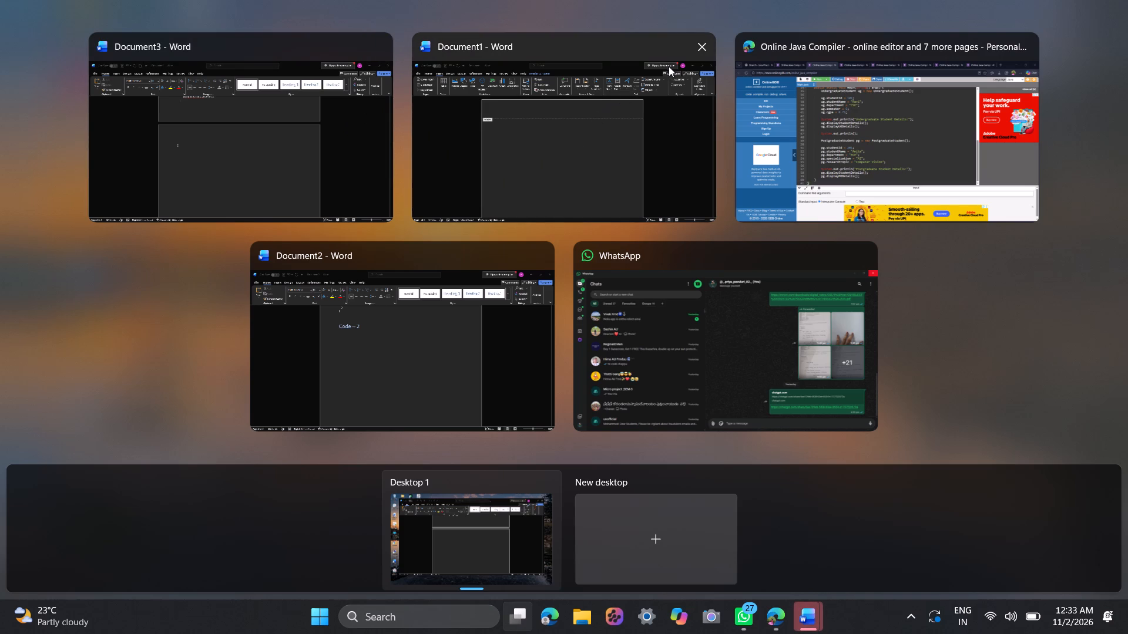
click(706, 53)
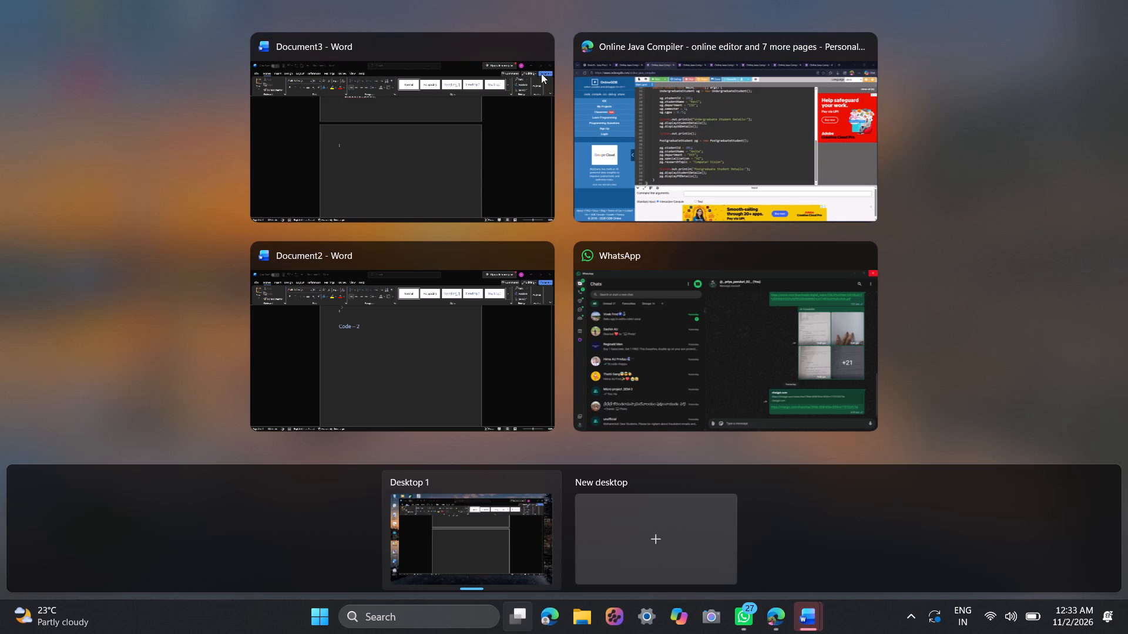
click(546, 46)
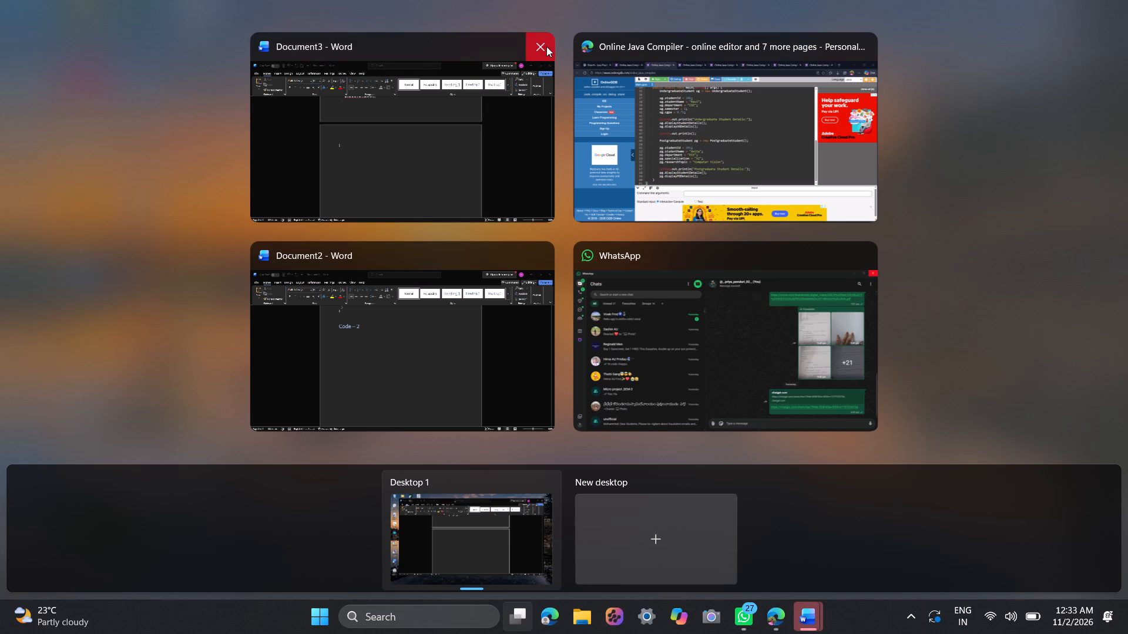
click(507, 98)
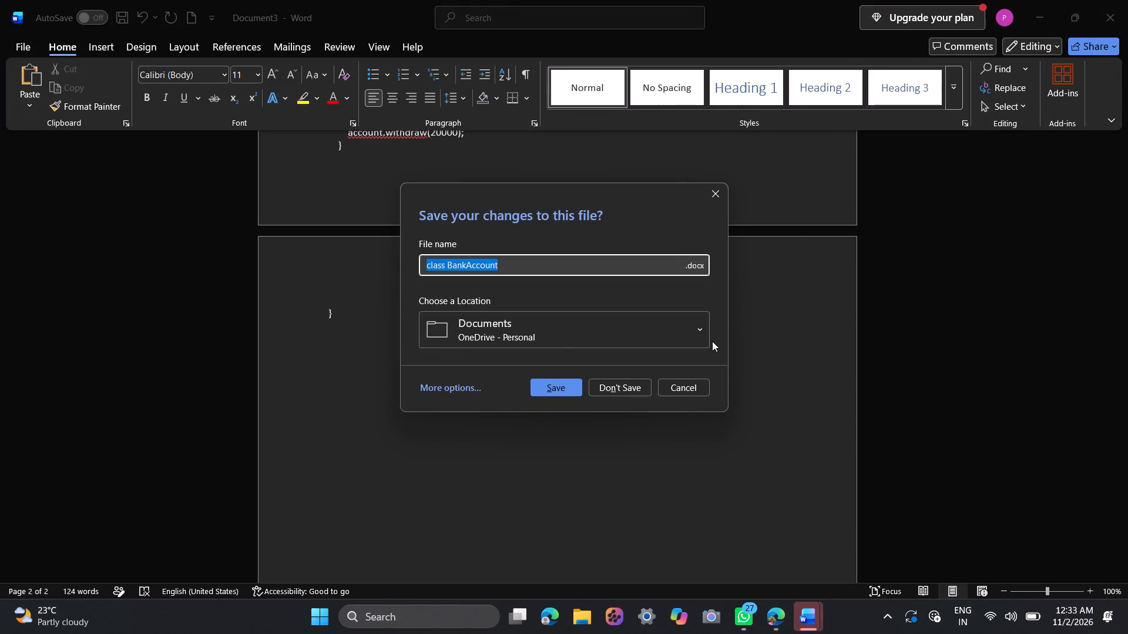
click(613, 386)
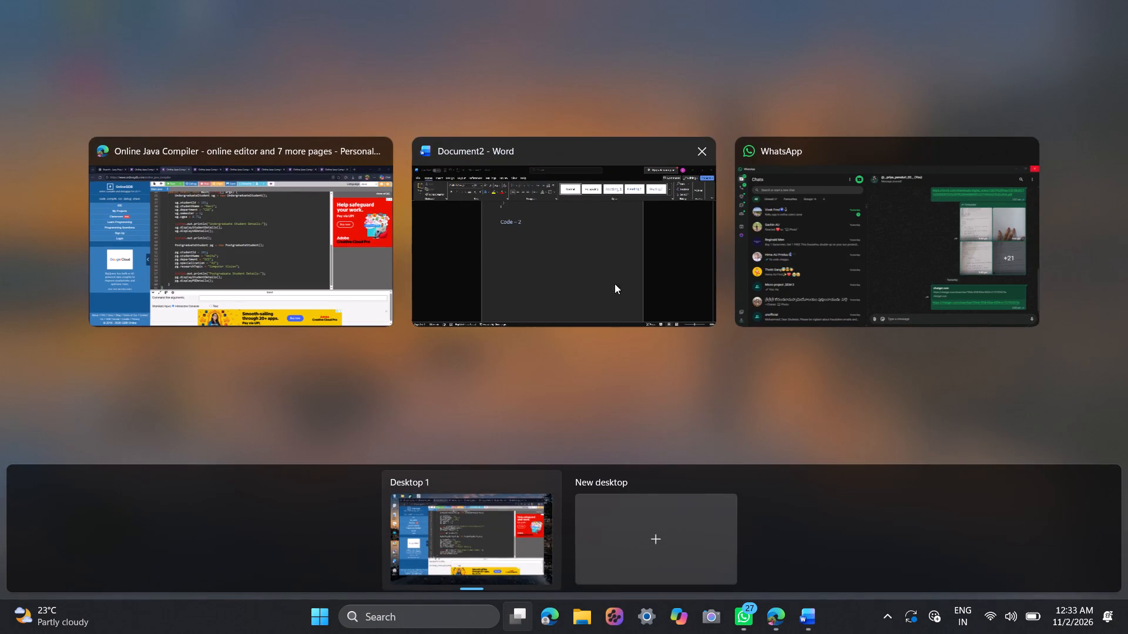
Switch to OnlineGDB in Edge, copy the entire undergraduate and postgraduate student program, and return to Document2 in Word.
click(590, 281)
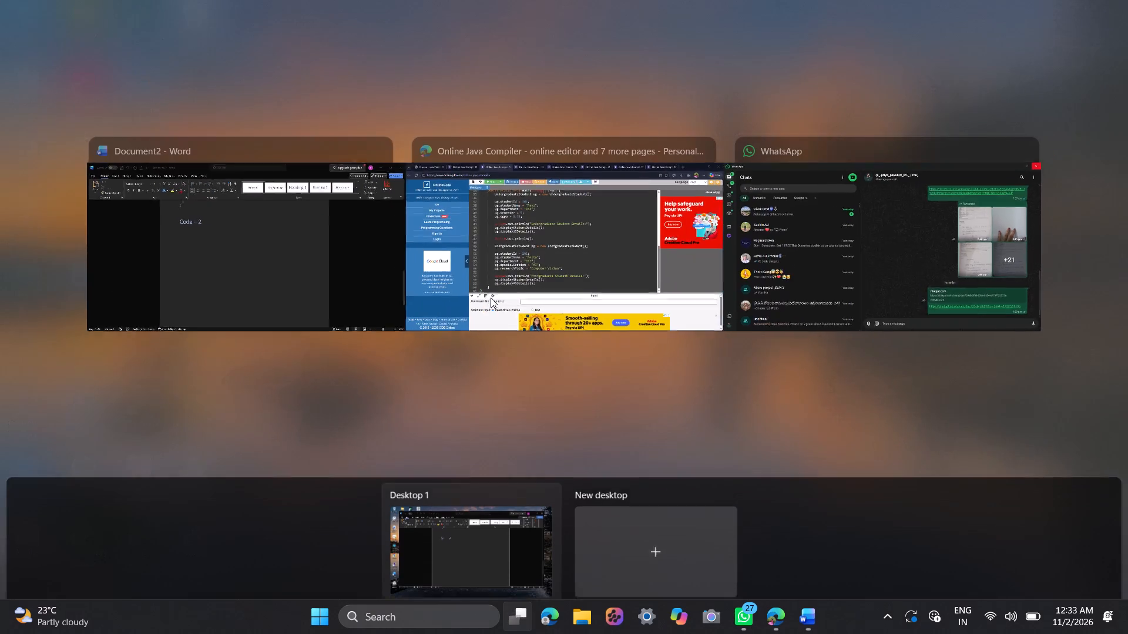
click(550, 263)
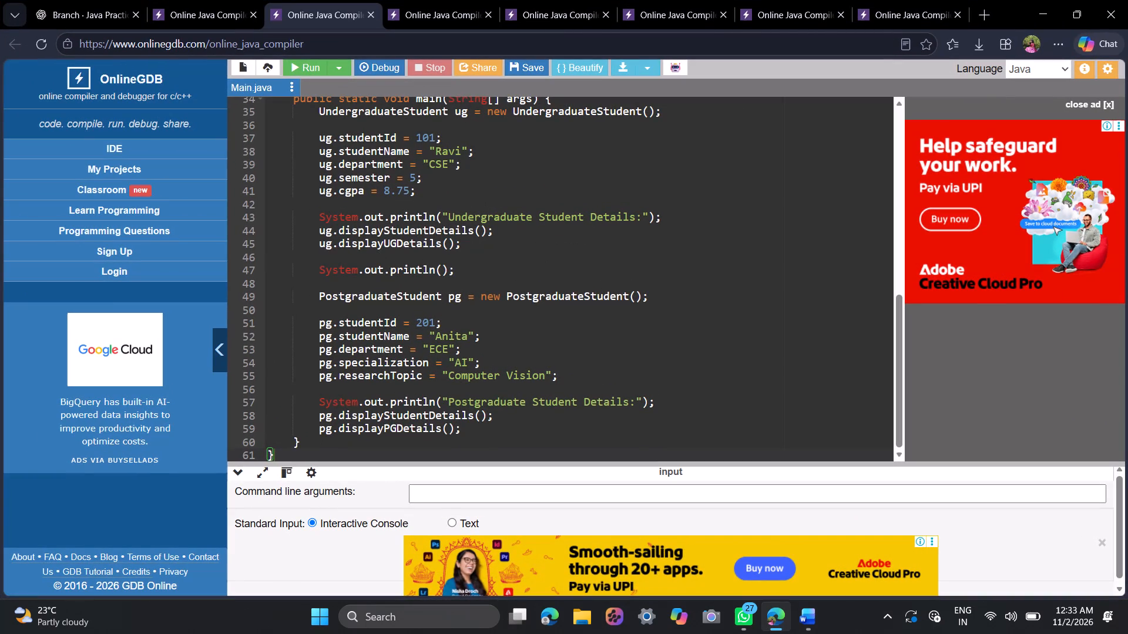
click(419, 188)
key(ctrl+a)
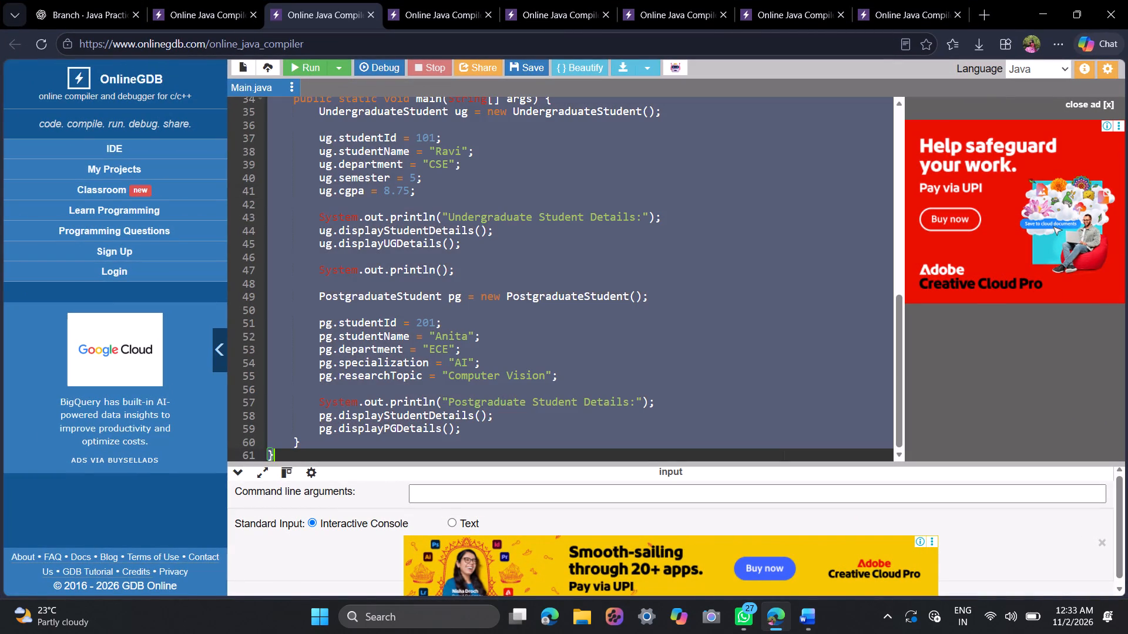
key(ctrl+c)
key(alt+Tab)
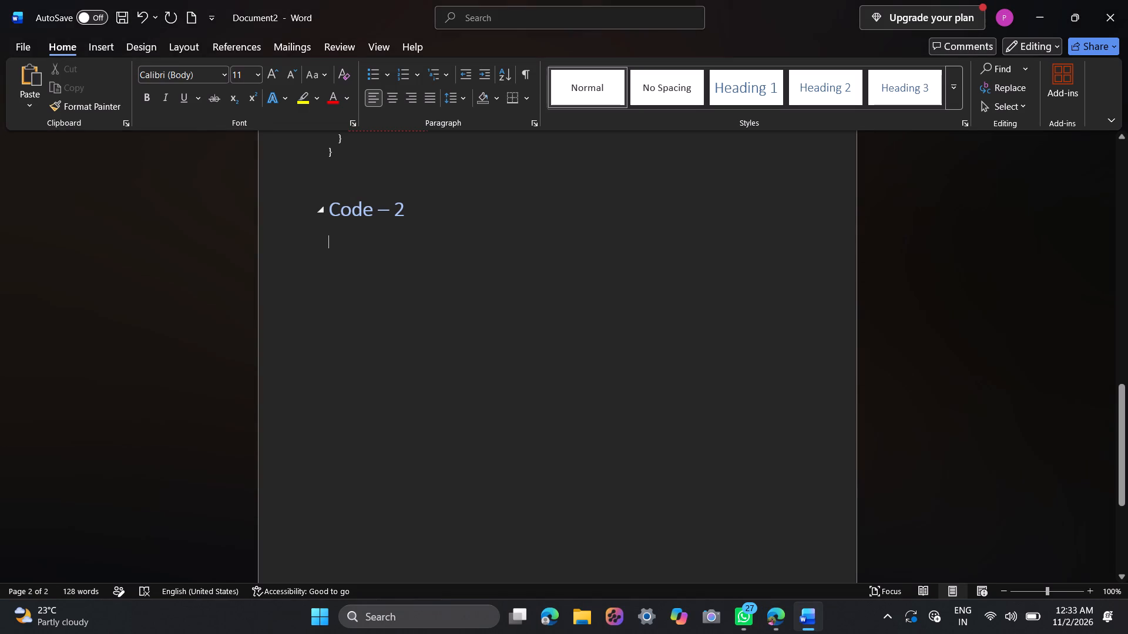
Paste the undergraduate and postgraduate student program below the "Code – 2" heading in Document2.
click(346, 245)
key(ctrl+v)
Add a "Code – 3" line below the end of the student program, leaving two blank lines between them.
scroll(421, 332, down, 1)
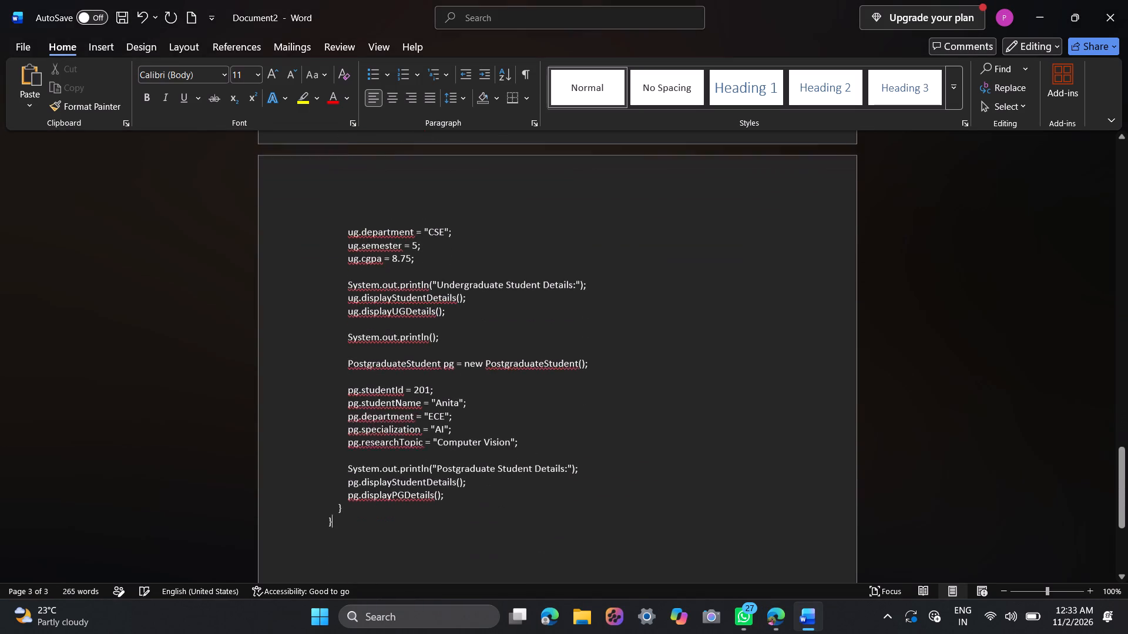
scroll(421, 332, down, 2)
click(392, 184)
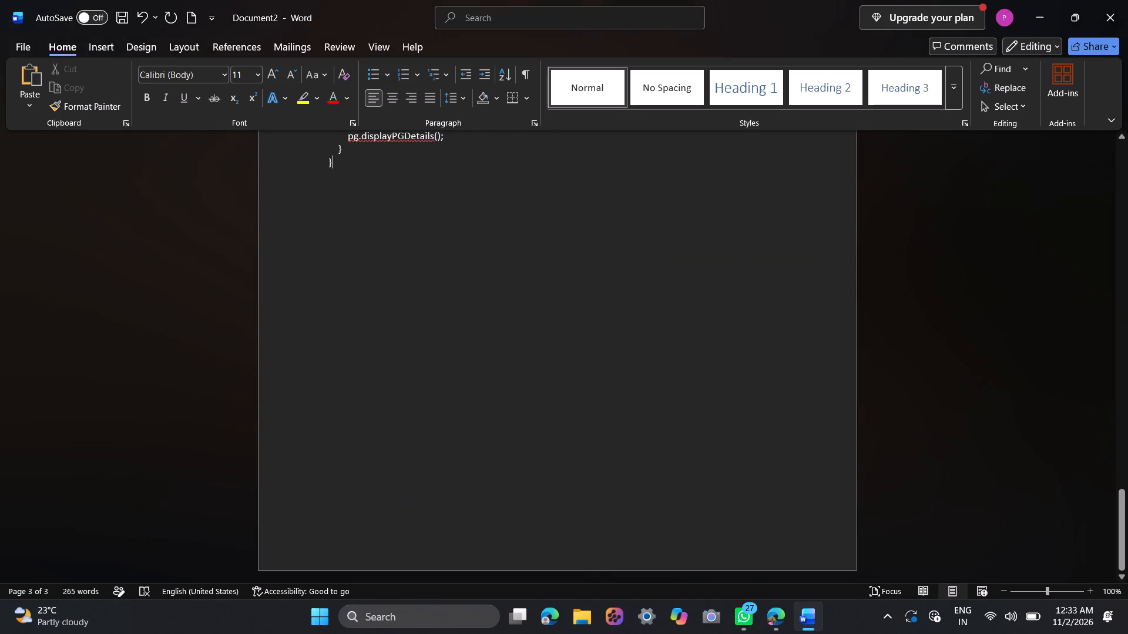
key(Return)
key(Return)
key(Return)
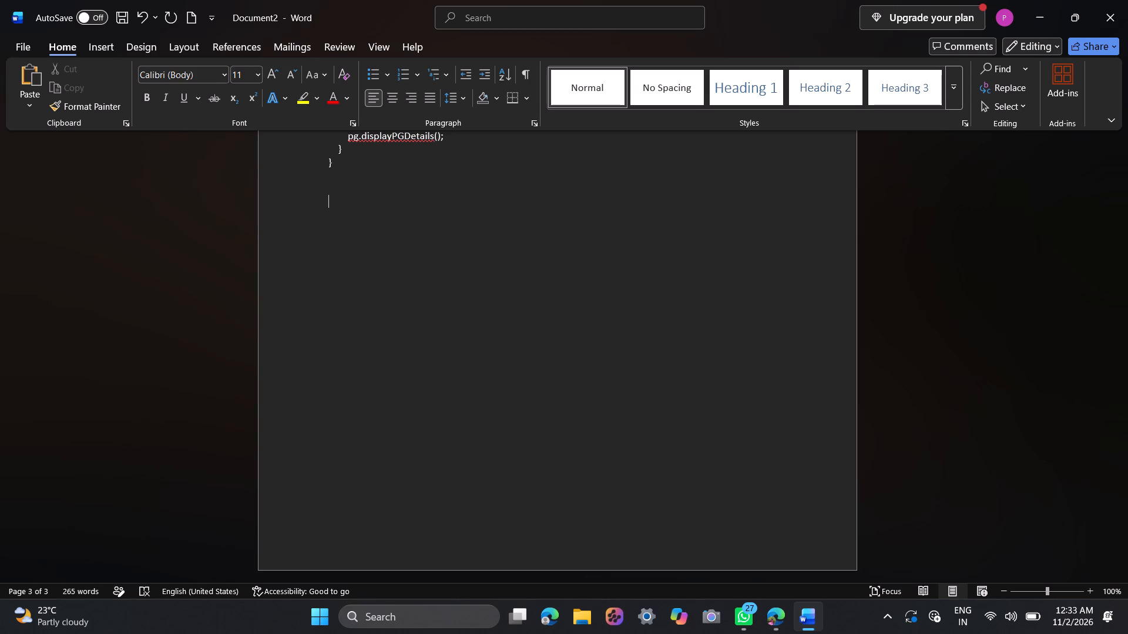
key(c)
key(shift+c)
key(BackSpace)
key(BackSpace)
key(shift+c)
key(o)
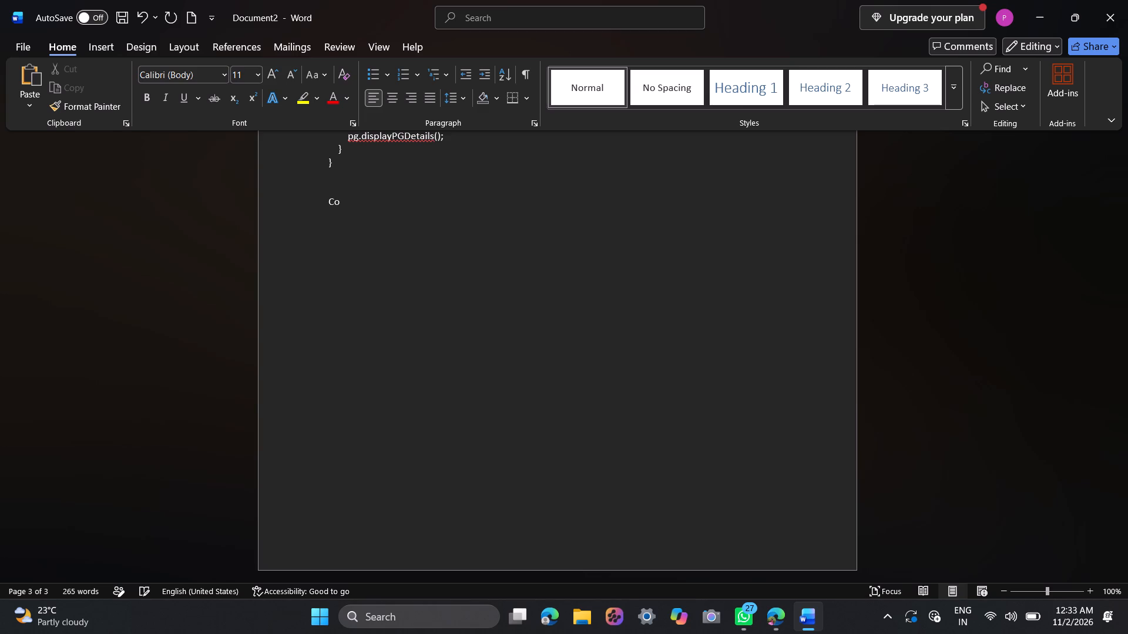
text(de - 3)
key(space)
Format the "Code – 3" line with the Heading 1 style at size 22 in bold.
key(Left)
key(Left)
key(Left)
key(Left)
key(Left)
key(Left)
key(Left)
key(Left)
key(Left)
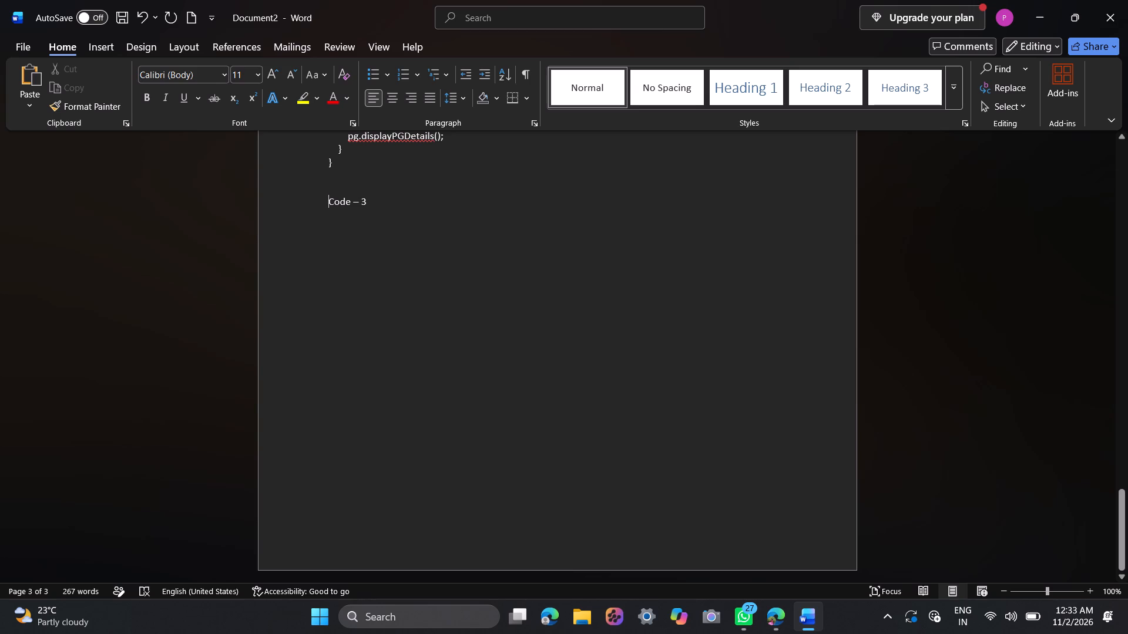
drag(326, 200, 387, 203)
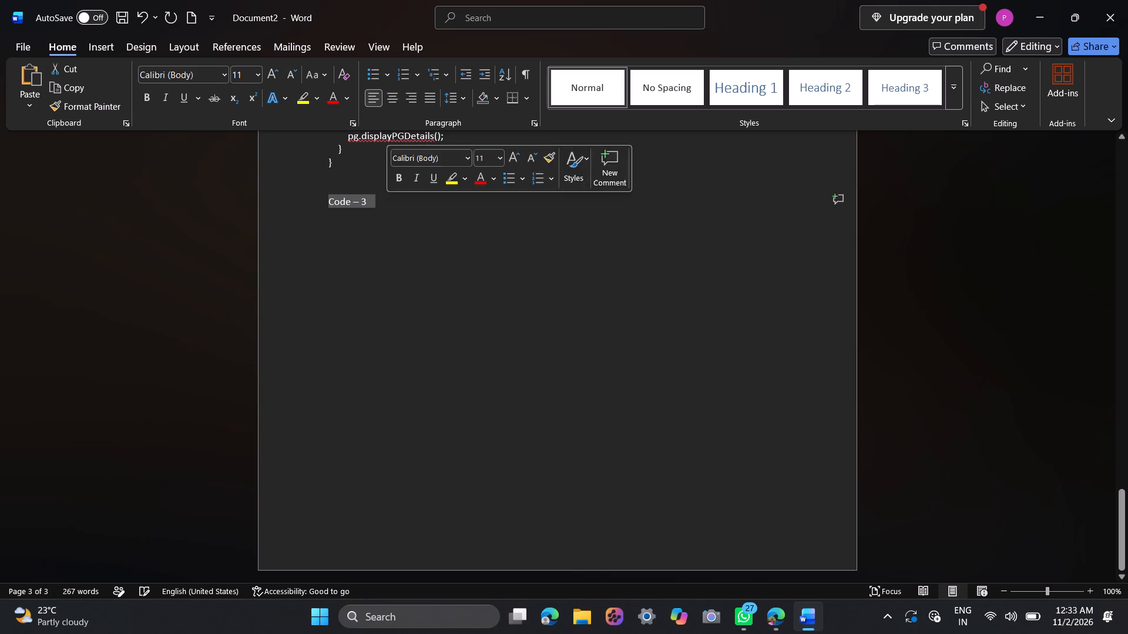
click(257, 74)
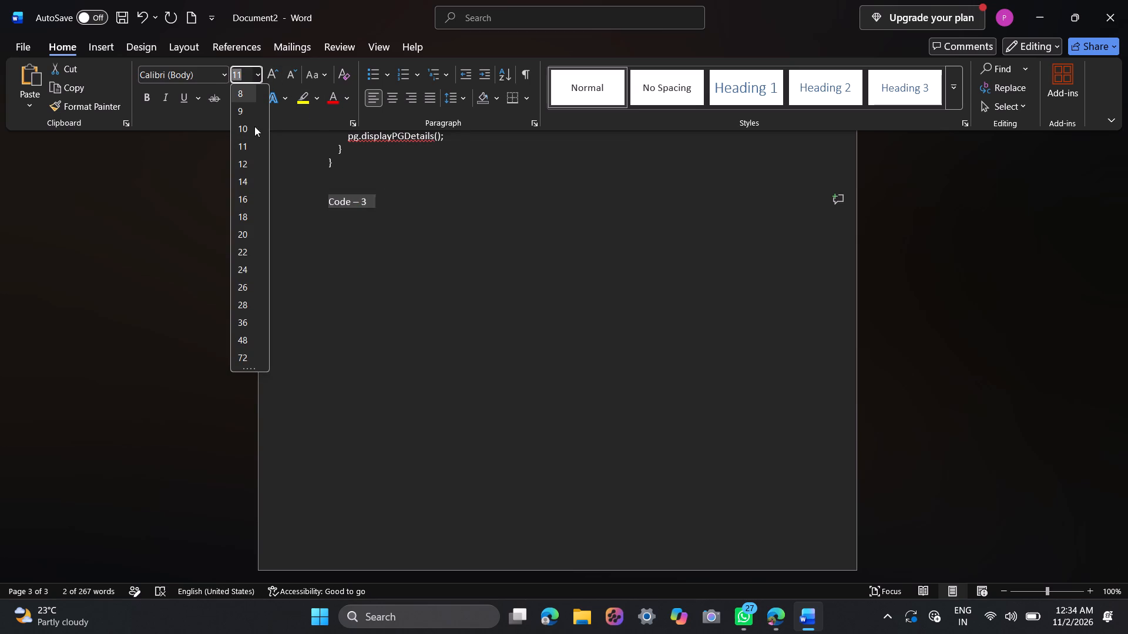
click(257, 255)
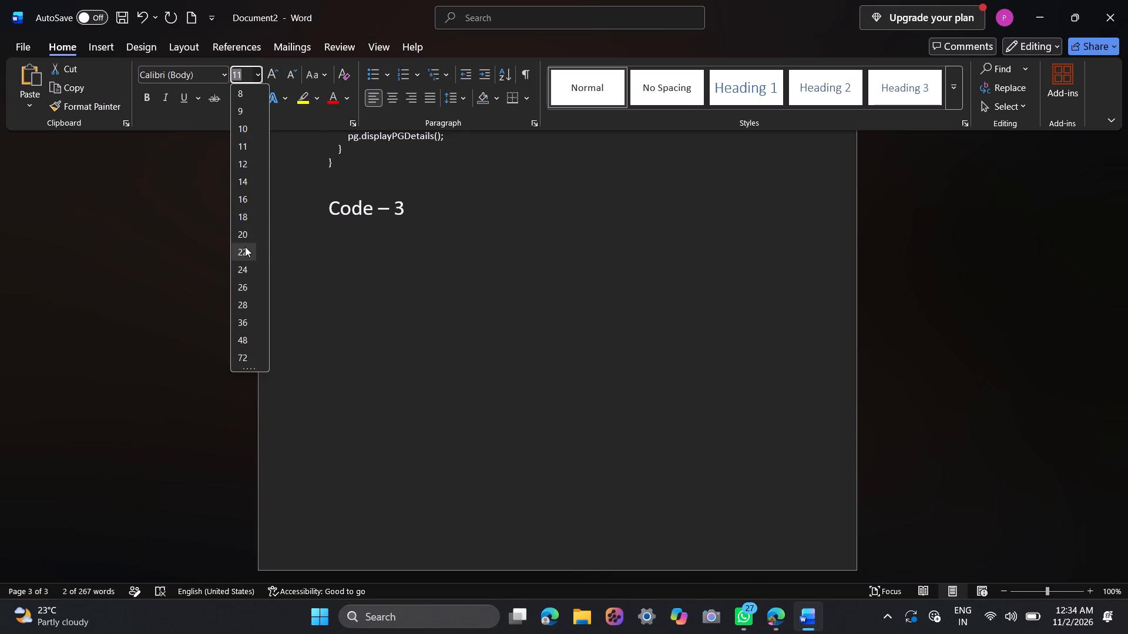
click(245, 247)
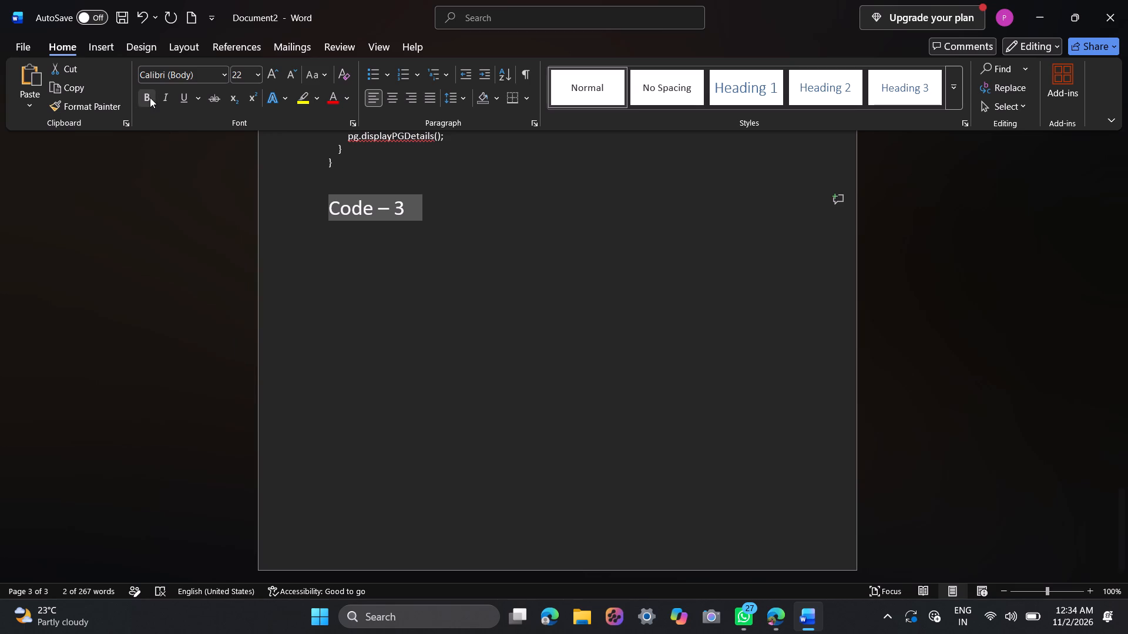
click(150, 97)
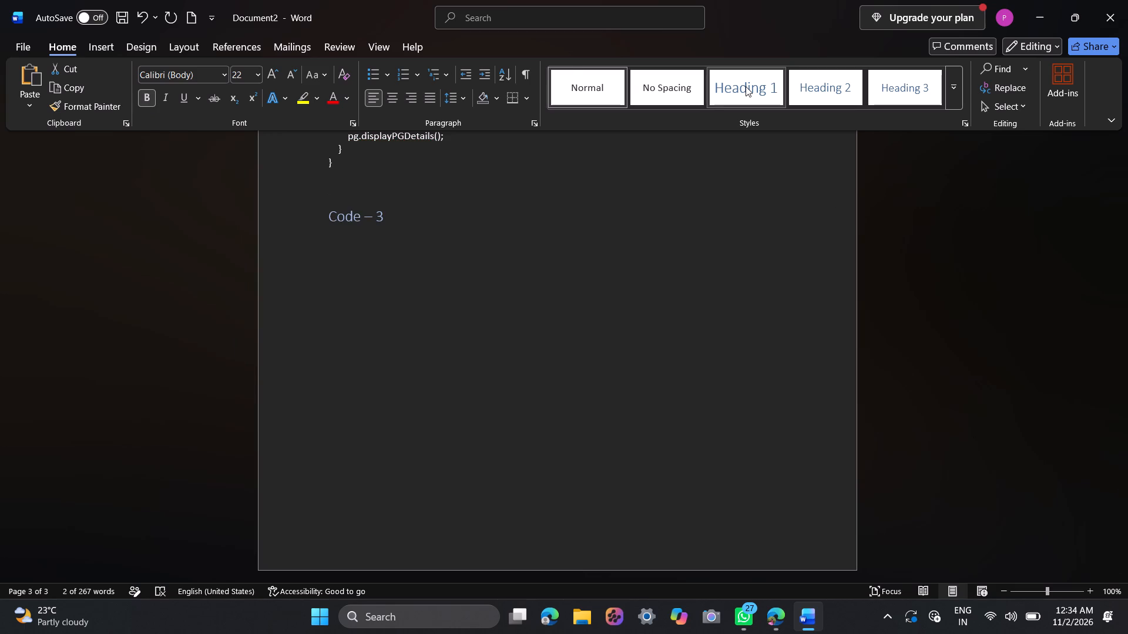
click(746, 86)
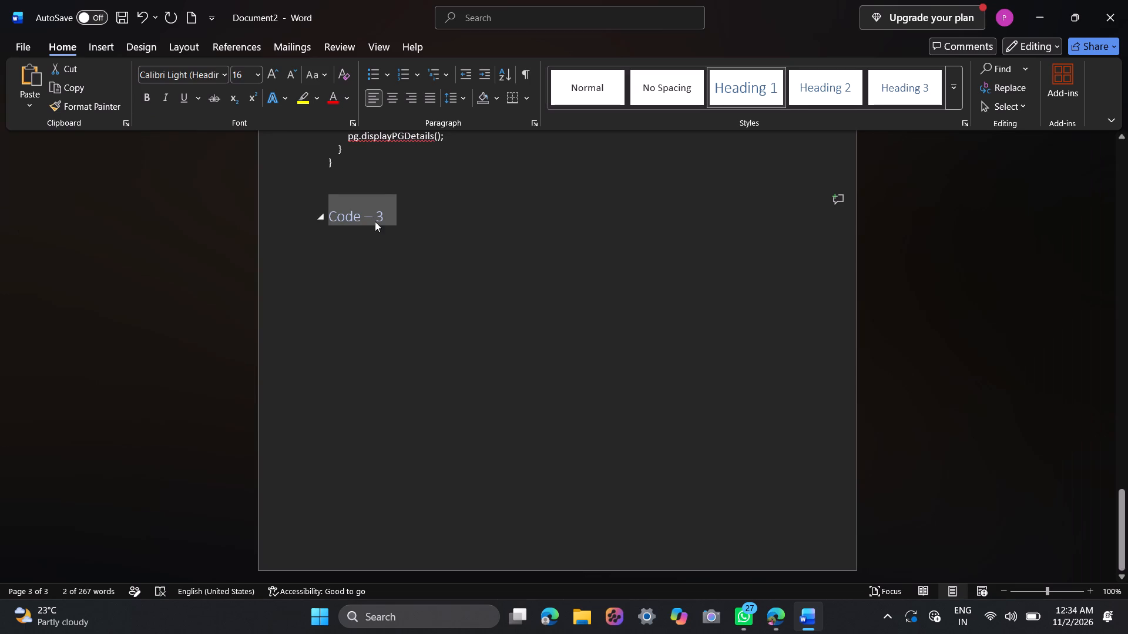
click(739, 77)
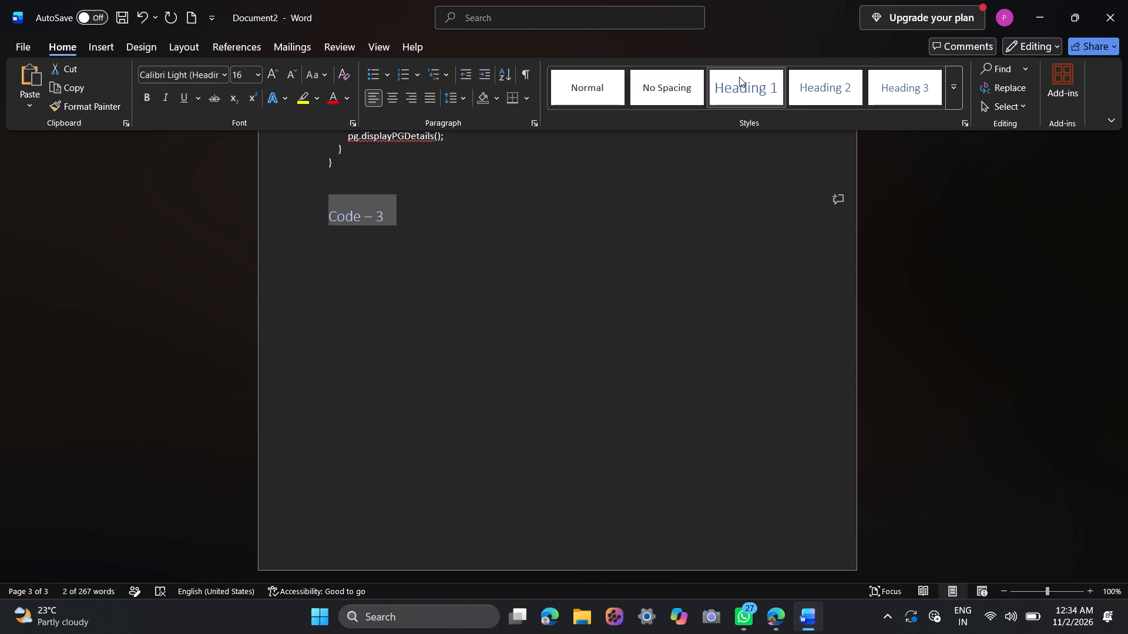
click(254, 70)
click(241, 247)
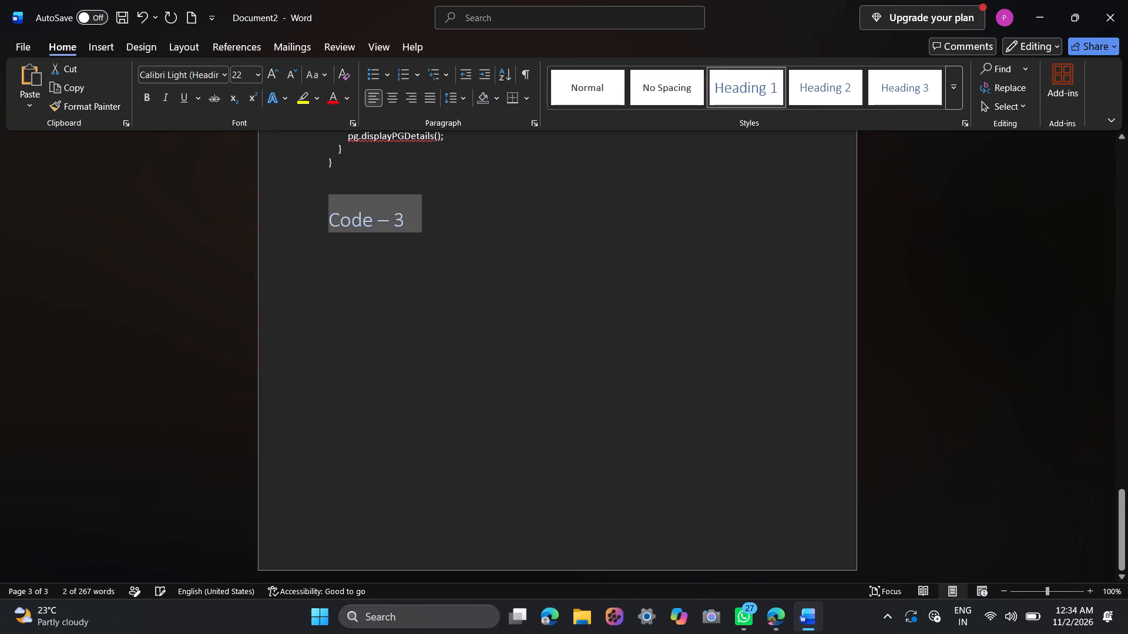
click(144, 97)
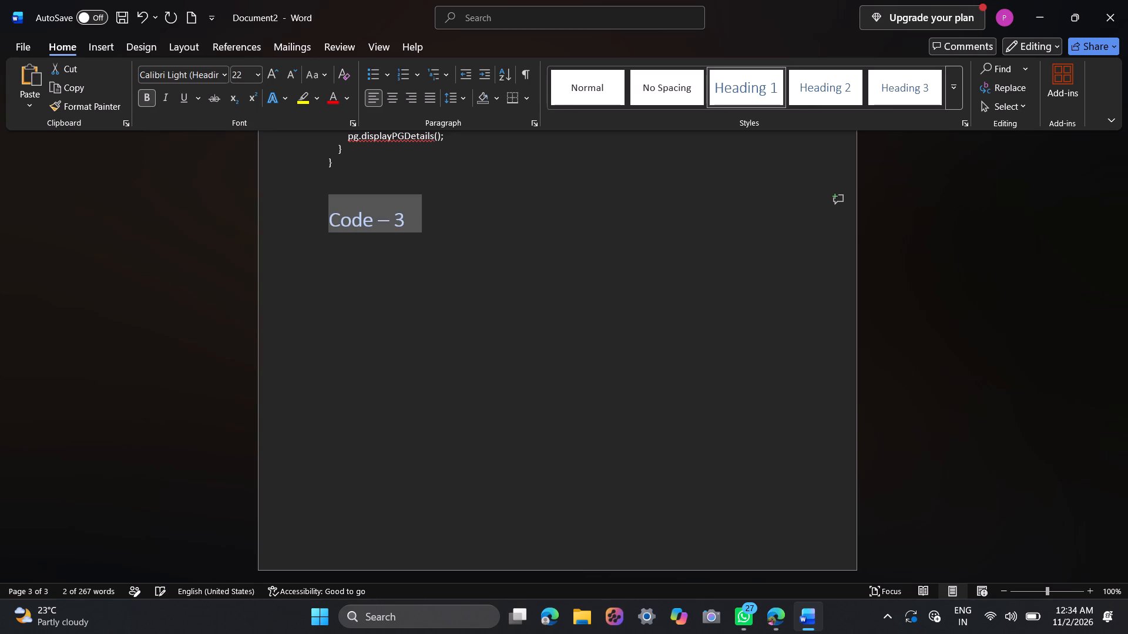
Copy the whole vehicle program from the next OnlineGDB tab and paste it below the "Code – 3" heading in Document2, after a blank line.
click(464, 219)
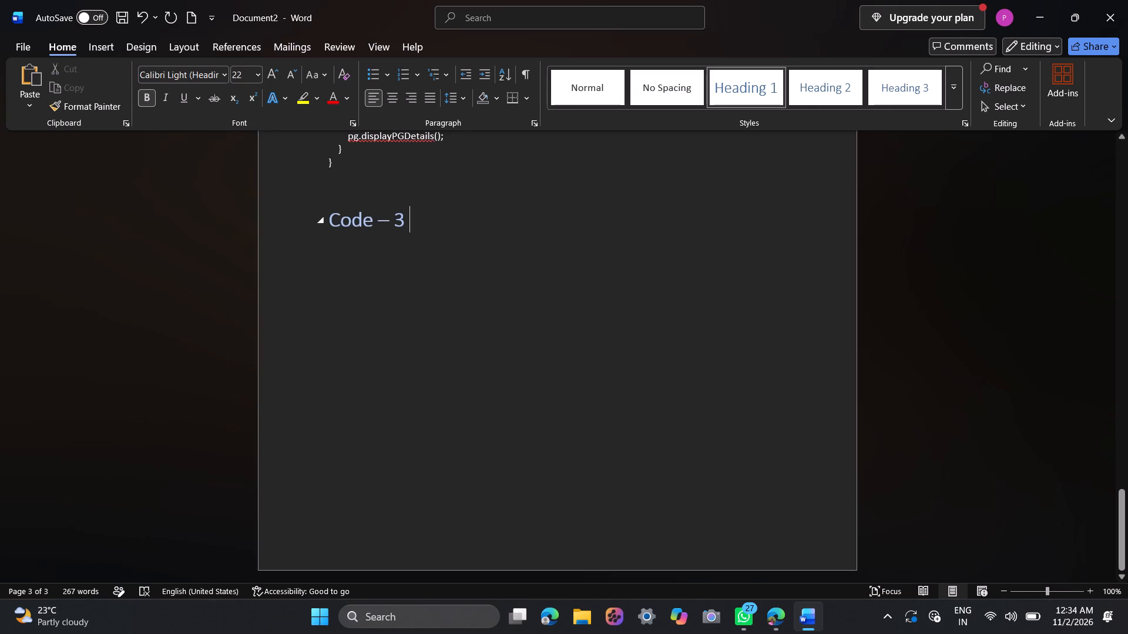
key(Return)
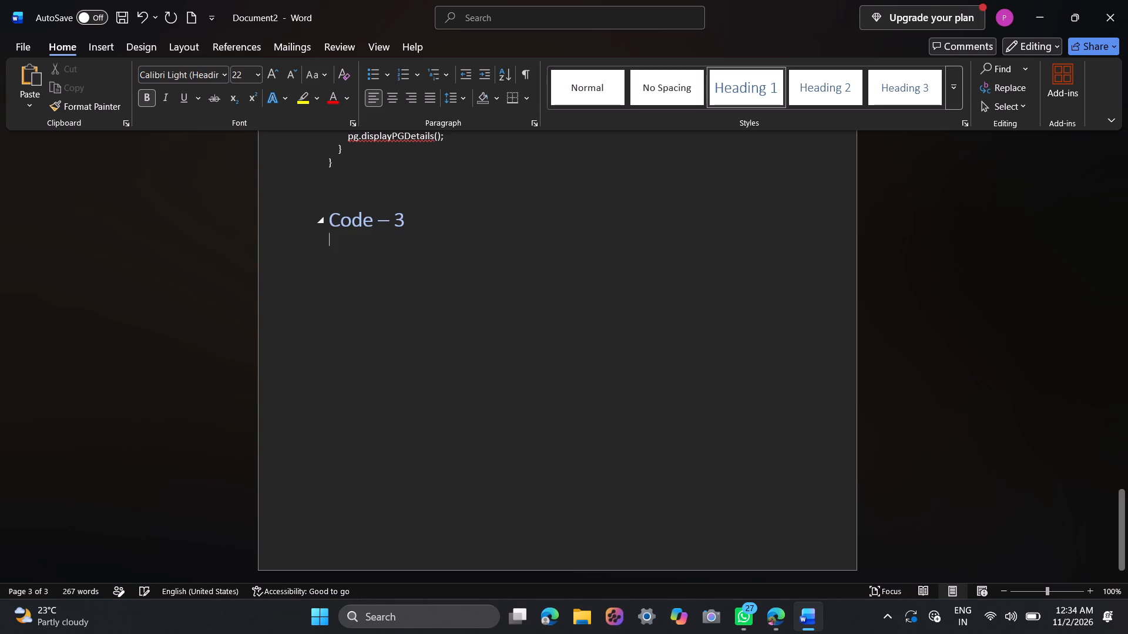
key(Return)
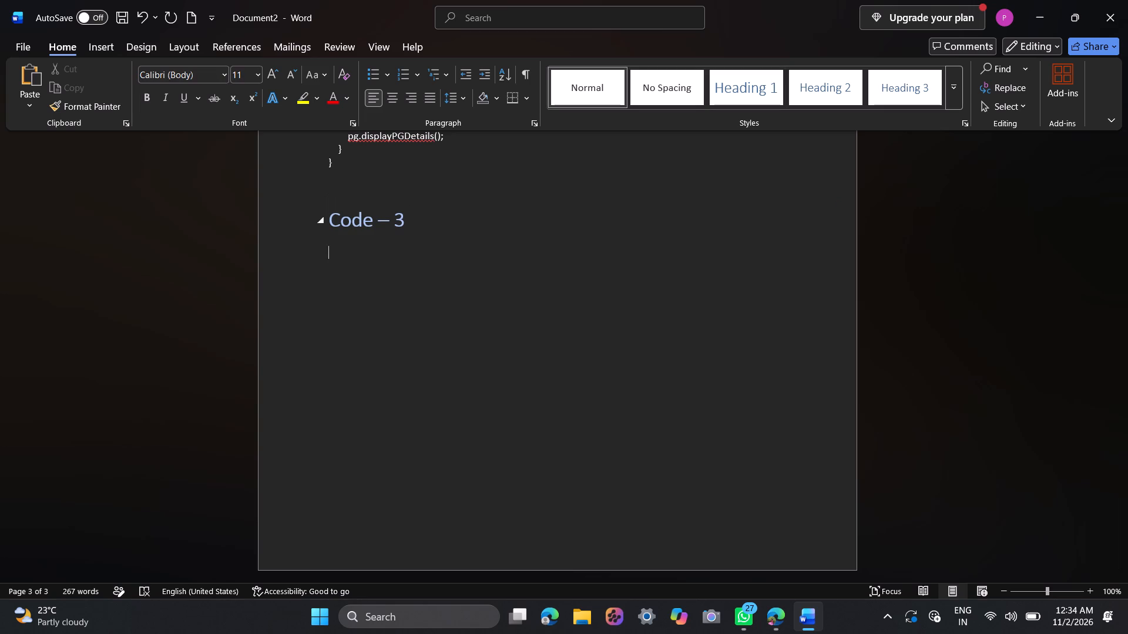
key(alt+Tab)
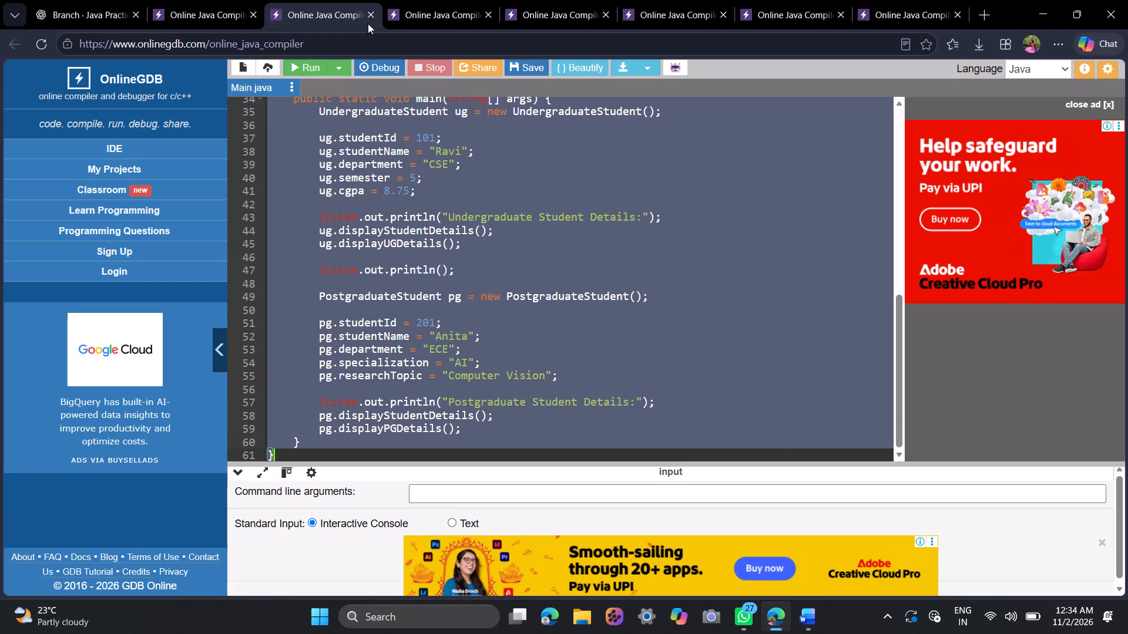
click(445, 21)
click(393, 211)
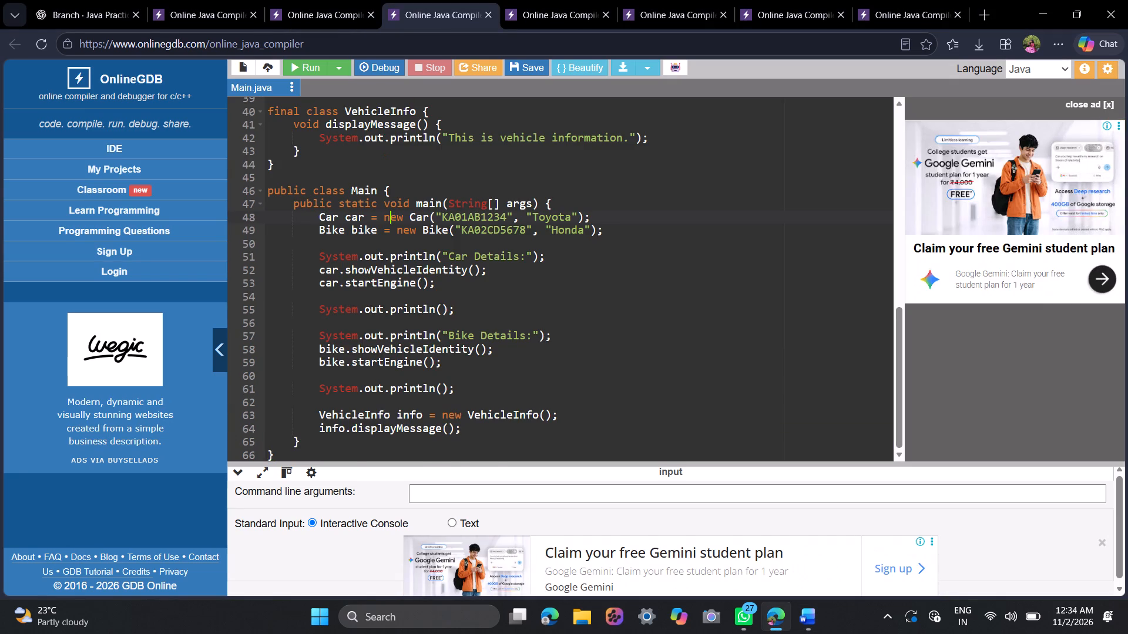
key(ctrl+a)
key(ctrl+c)
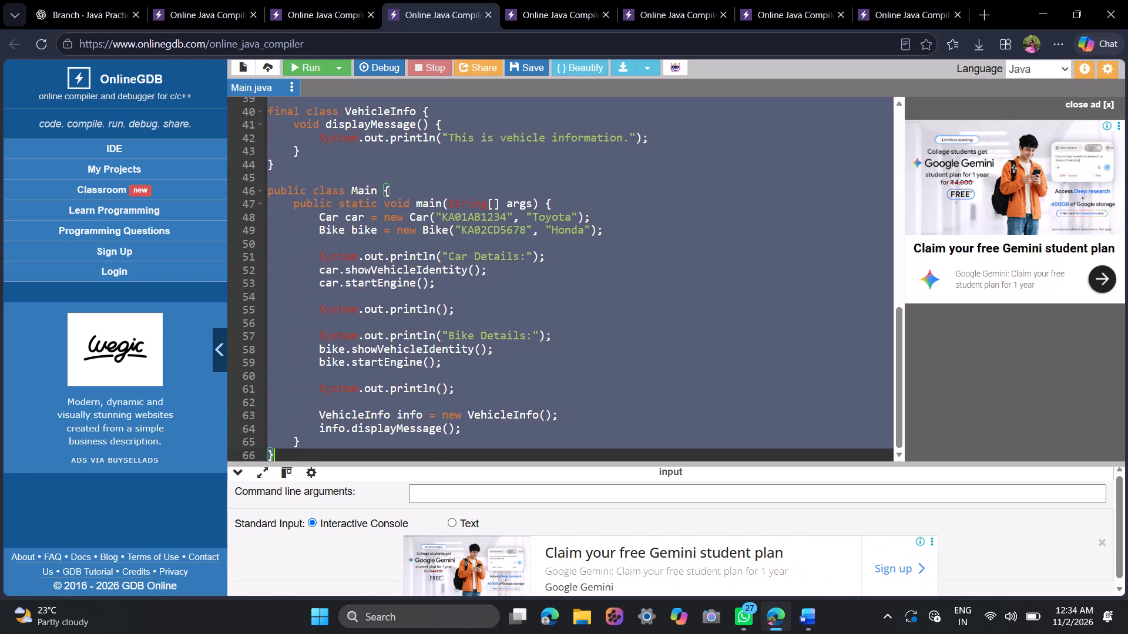
key(alt+Tab)
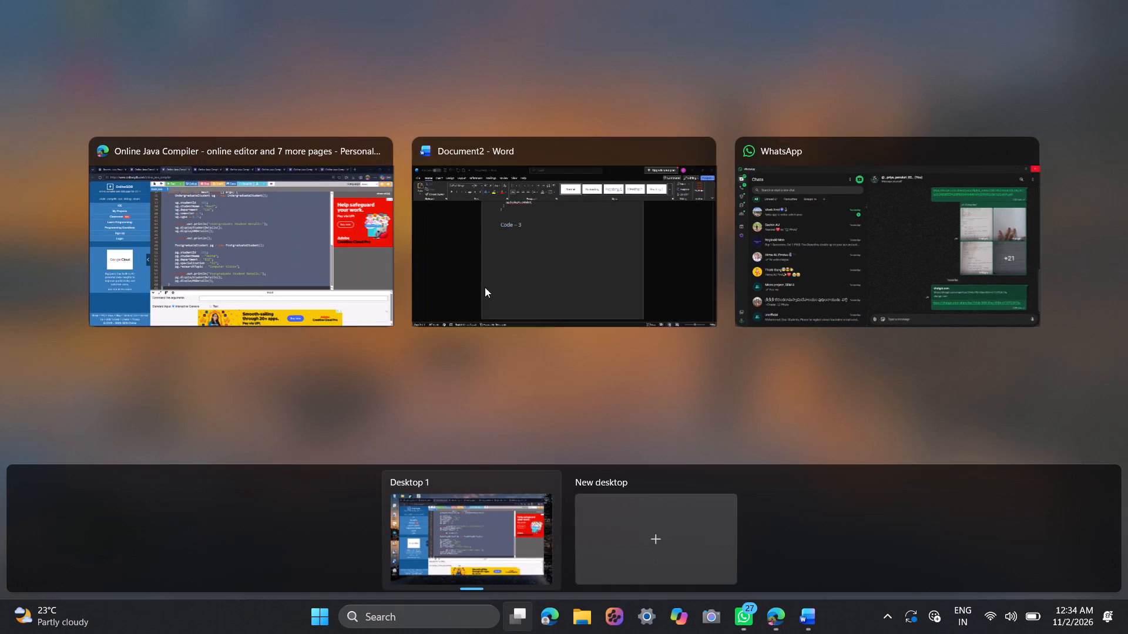
click(552, 289)
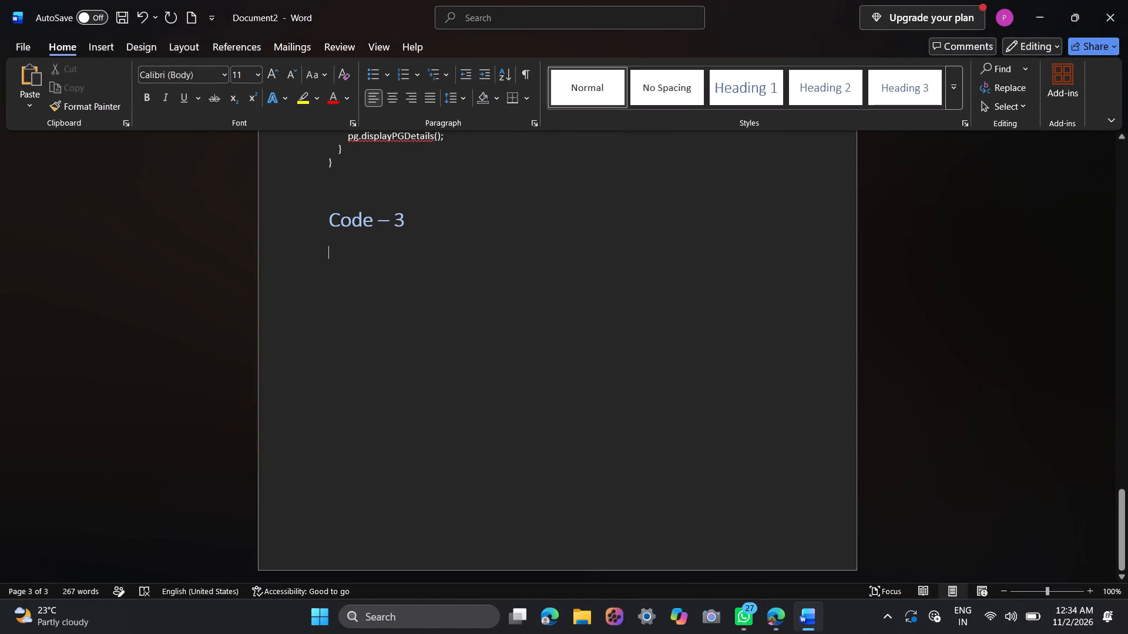
key(ctrl+v)
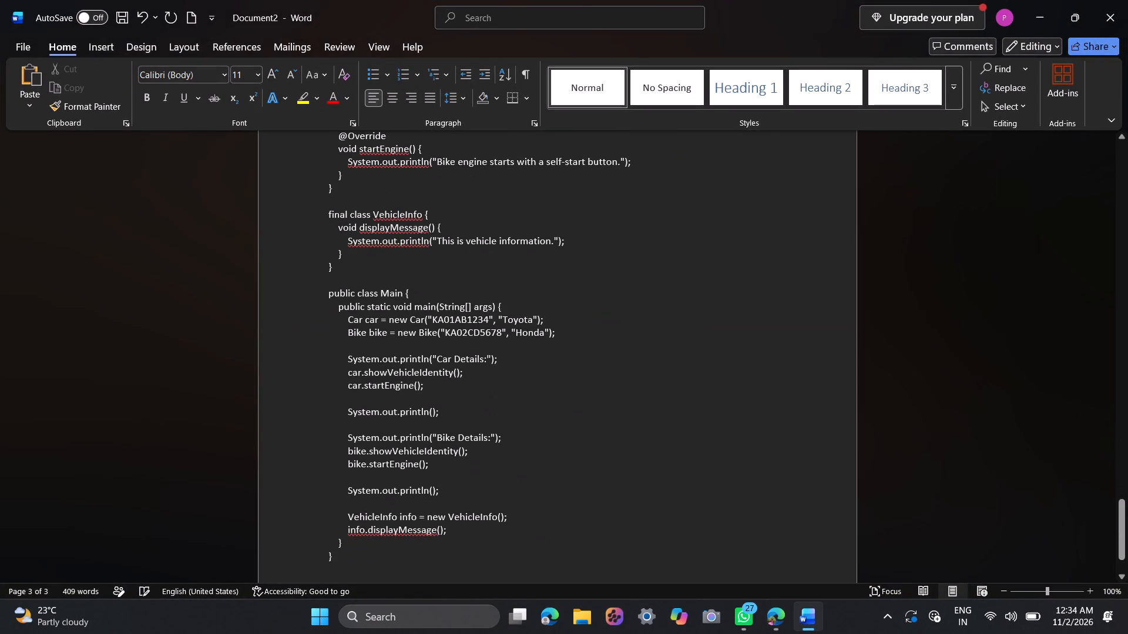
scroll(476, 351, down, 4)
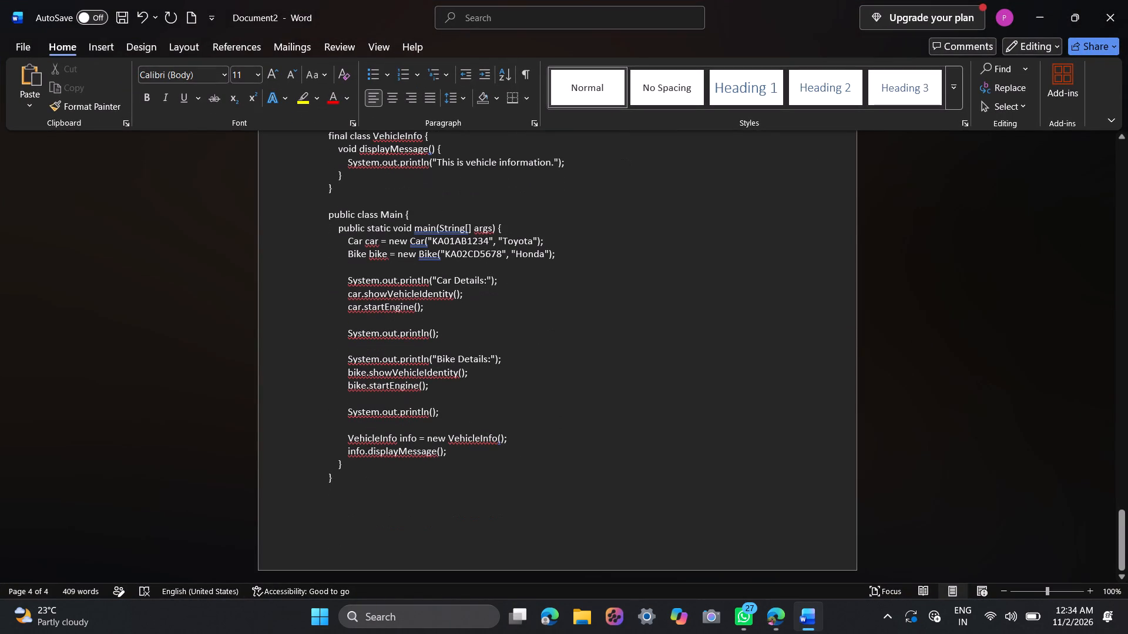
scroll(470, 379, down, 3)
click(357, 503)
Collapse the section under the "Code – 2" heading.
scroll(565, 497, up, 9)
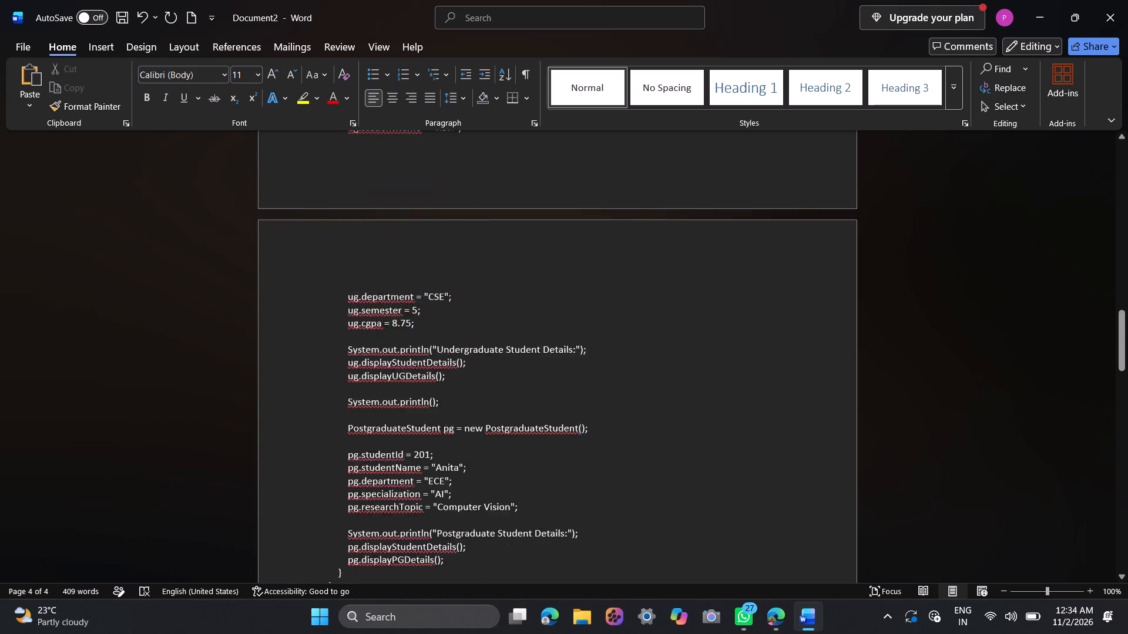
scroll(565, 497, up, 4)
scroll(565, 497, down, 4)
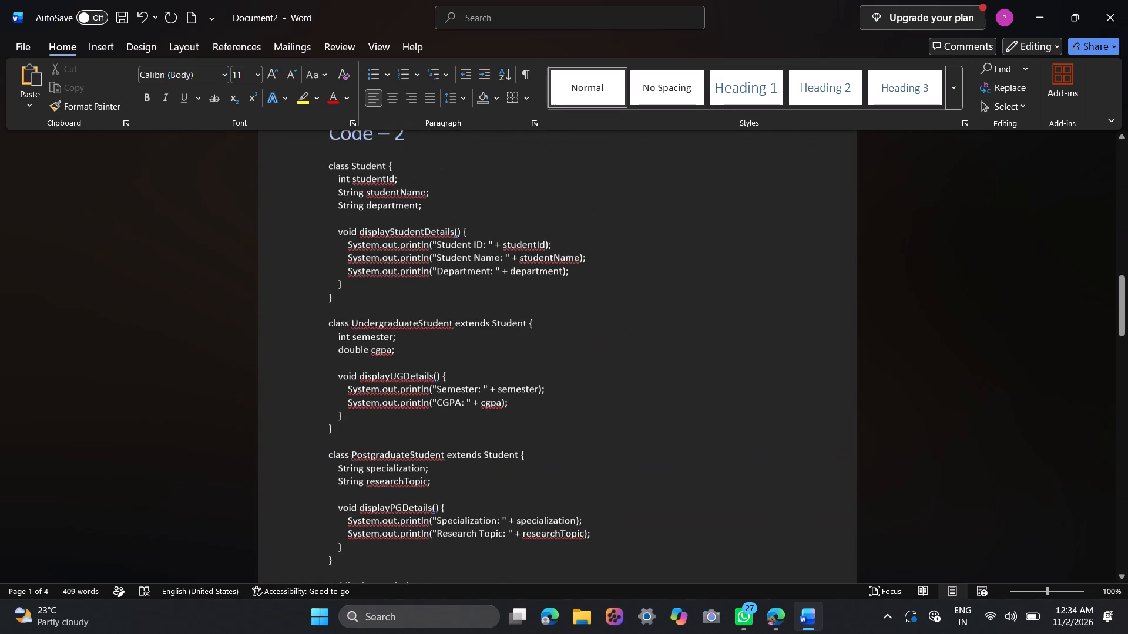
scroll(565, 497, down, 1)
scroll(482, 296, up, 2)
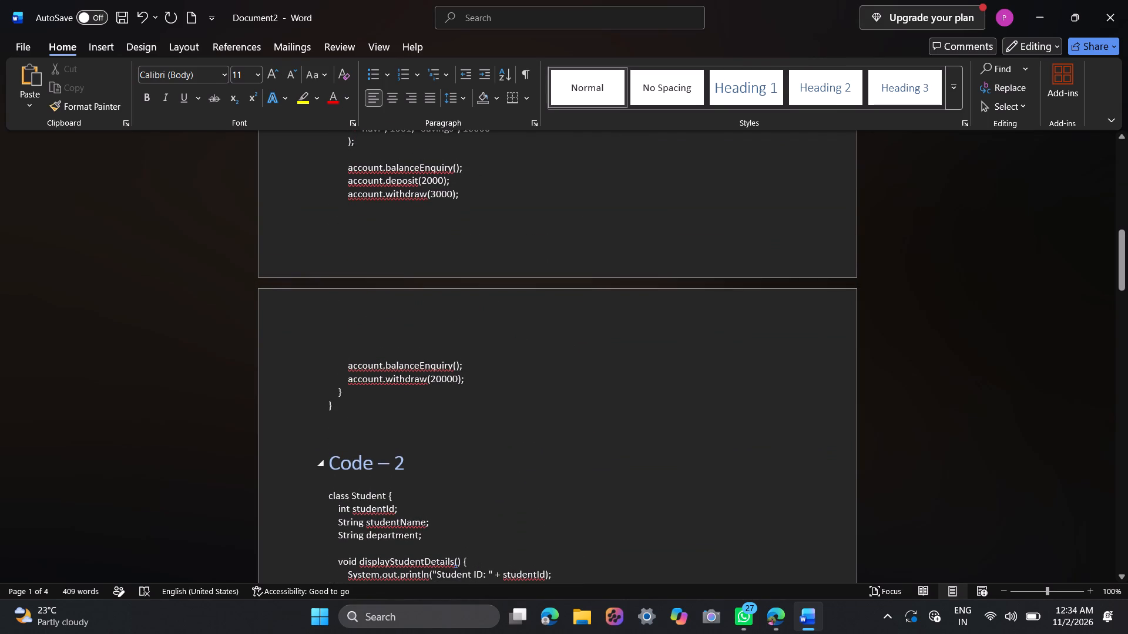
click(323, 457)
Insert two more blank lines between the end of the bank account program and the "Code – 2" heading.
click(343, 442)
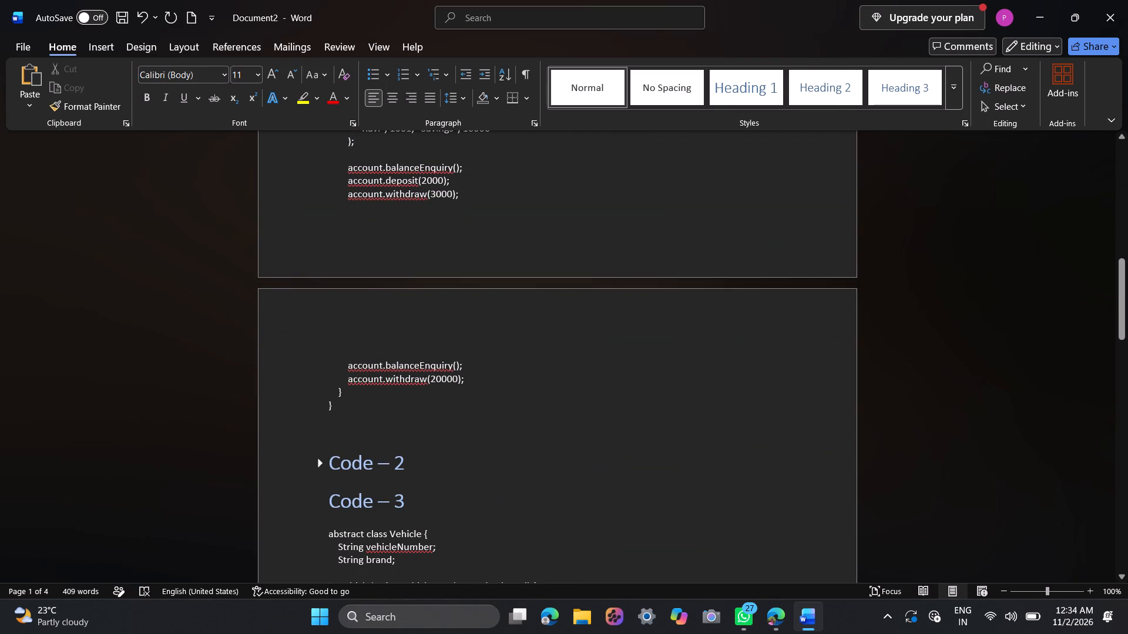
click(354, 436)
key(Return)
key(Return)
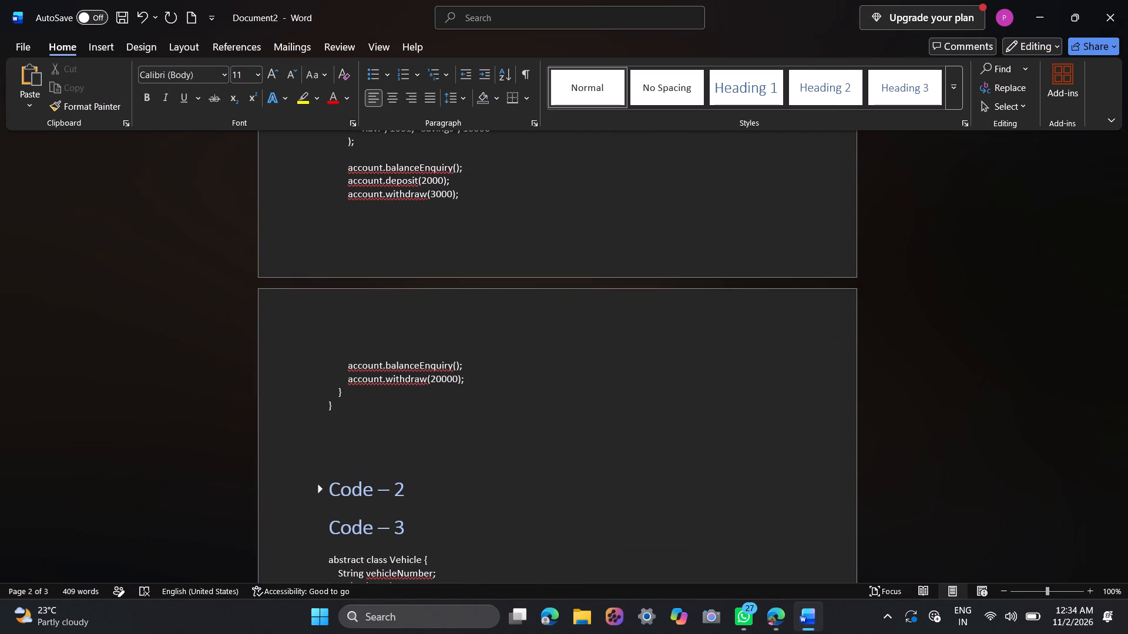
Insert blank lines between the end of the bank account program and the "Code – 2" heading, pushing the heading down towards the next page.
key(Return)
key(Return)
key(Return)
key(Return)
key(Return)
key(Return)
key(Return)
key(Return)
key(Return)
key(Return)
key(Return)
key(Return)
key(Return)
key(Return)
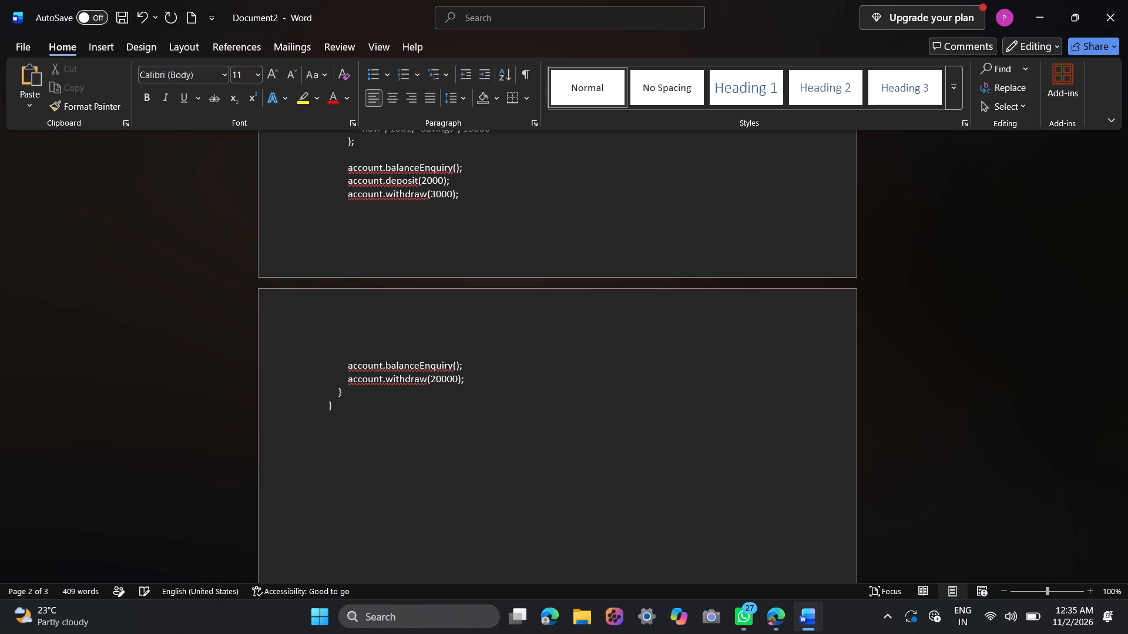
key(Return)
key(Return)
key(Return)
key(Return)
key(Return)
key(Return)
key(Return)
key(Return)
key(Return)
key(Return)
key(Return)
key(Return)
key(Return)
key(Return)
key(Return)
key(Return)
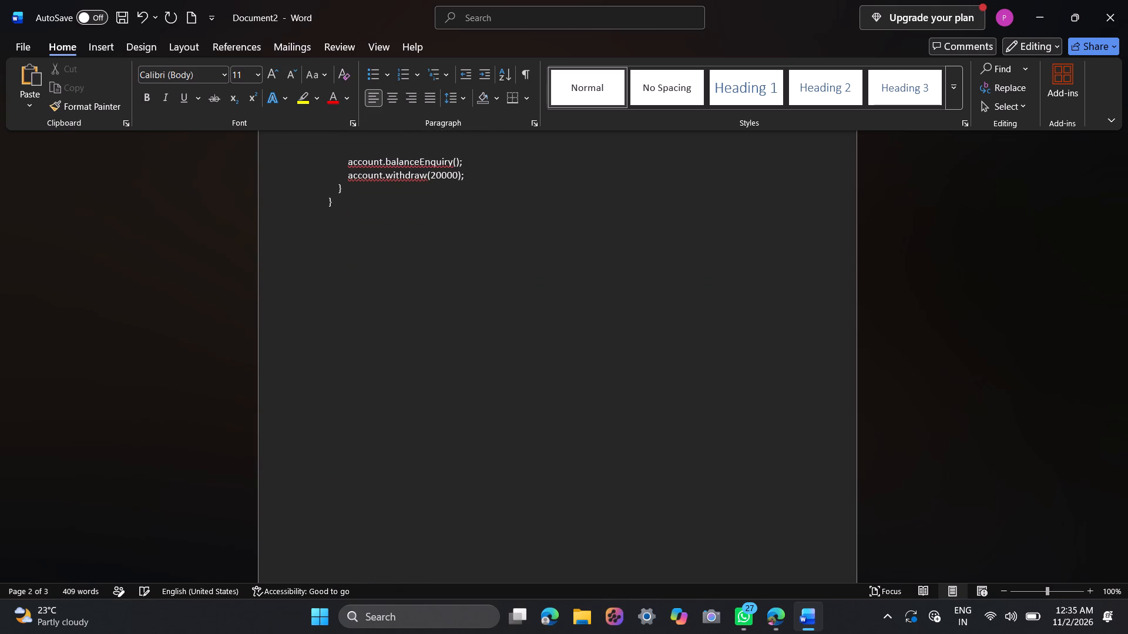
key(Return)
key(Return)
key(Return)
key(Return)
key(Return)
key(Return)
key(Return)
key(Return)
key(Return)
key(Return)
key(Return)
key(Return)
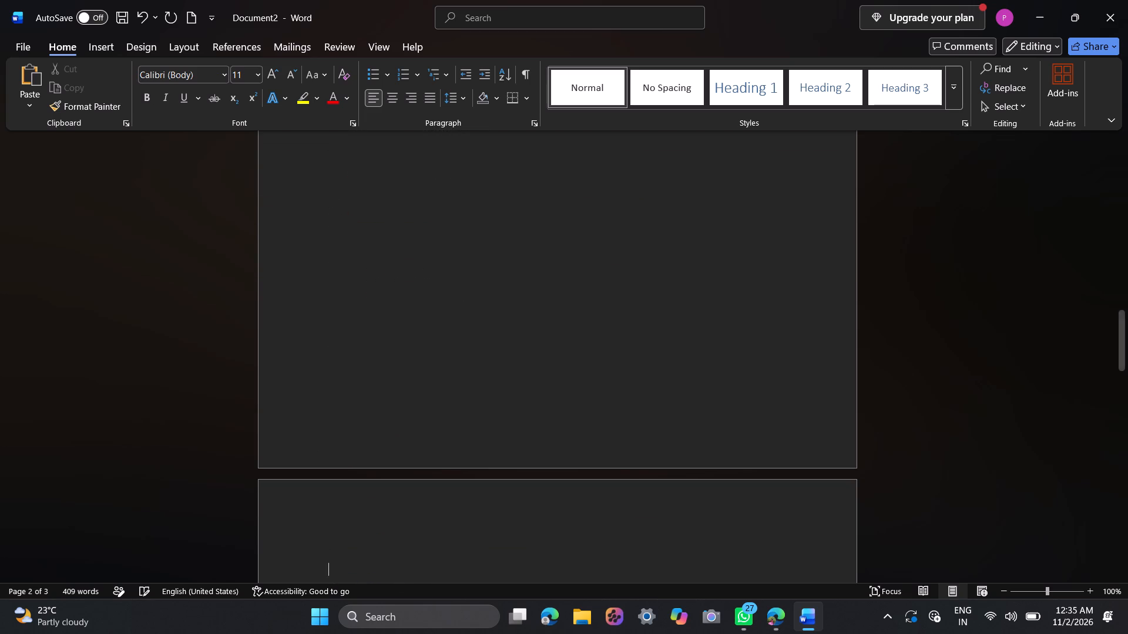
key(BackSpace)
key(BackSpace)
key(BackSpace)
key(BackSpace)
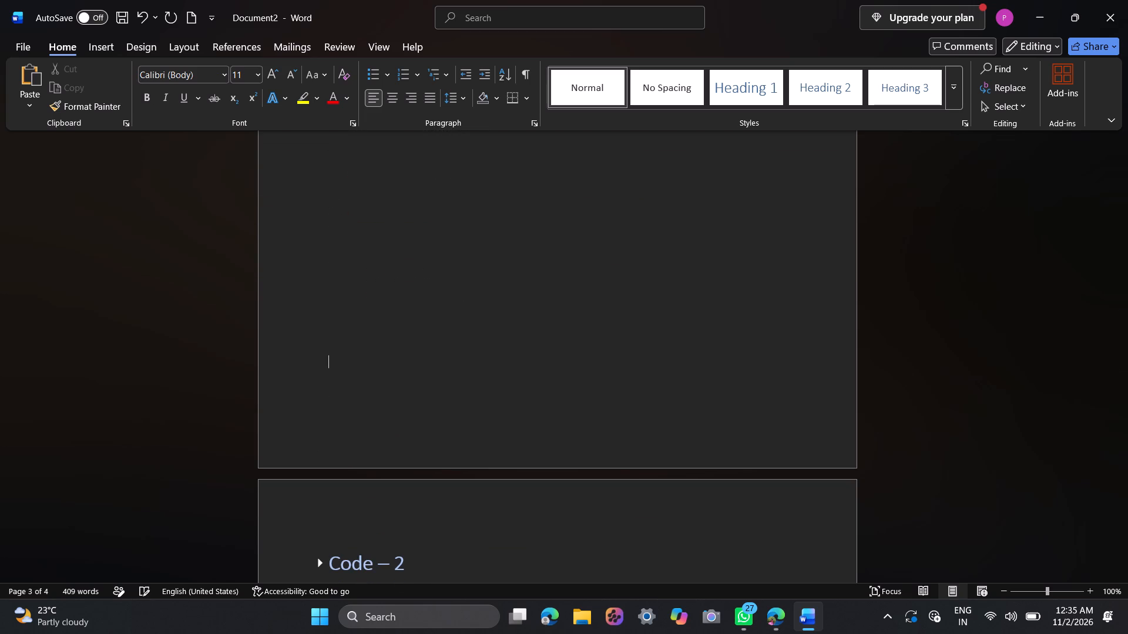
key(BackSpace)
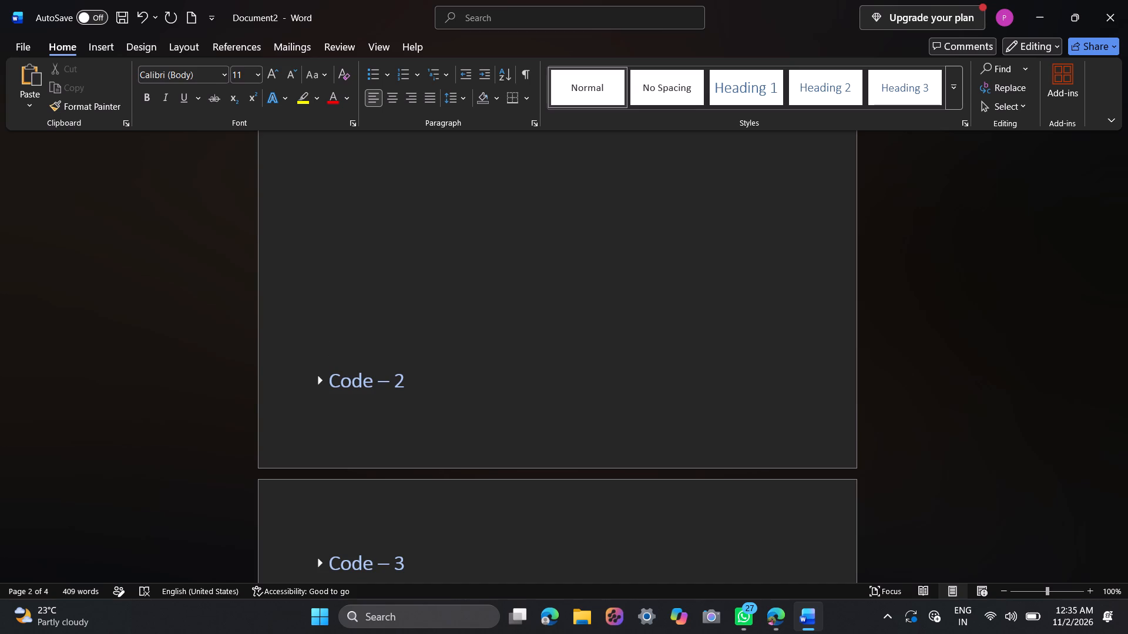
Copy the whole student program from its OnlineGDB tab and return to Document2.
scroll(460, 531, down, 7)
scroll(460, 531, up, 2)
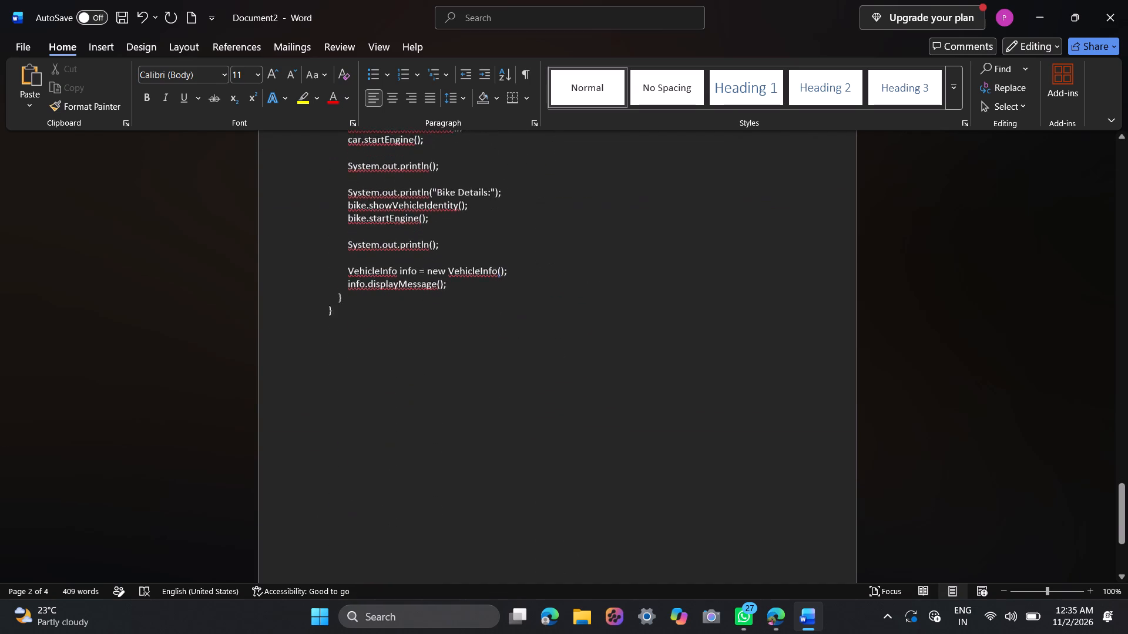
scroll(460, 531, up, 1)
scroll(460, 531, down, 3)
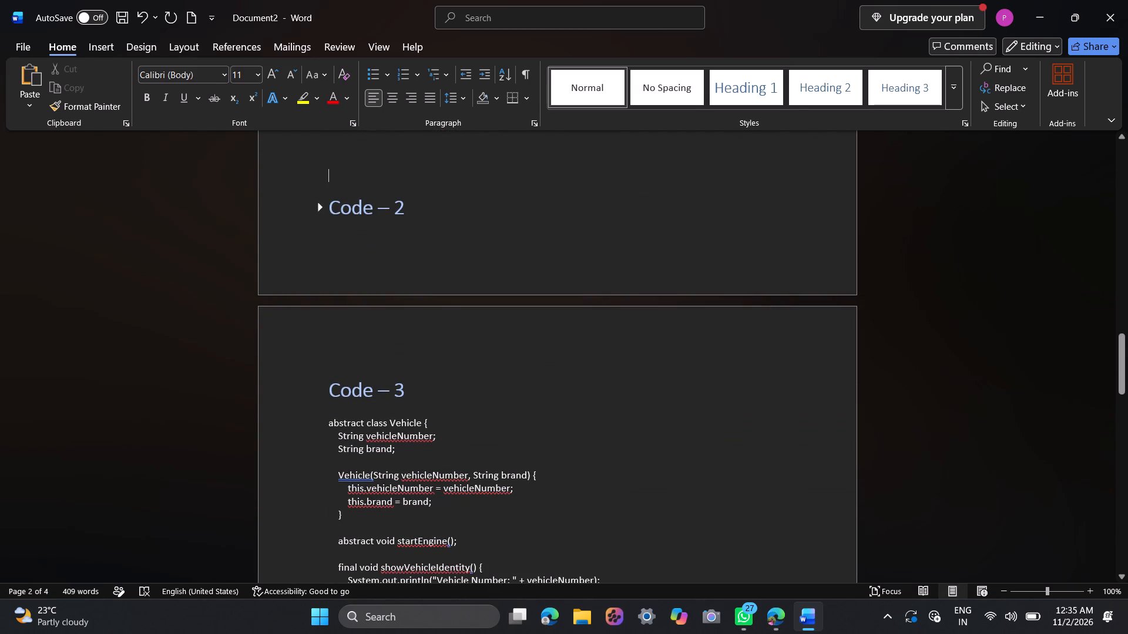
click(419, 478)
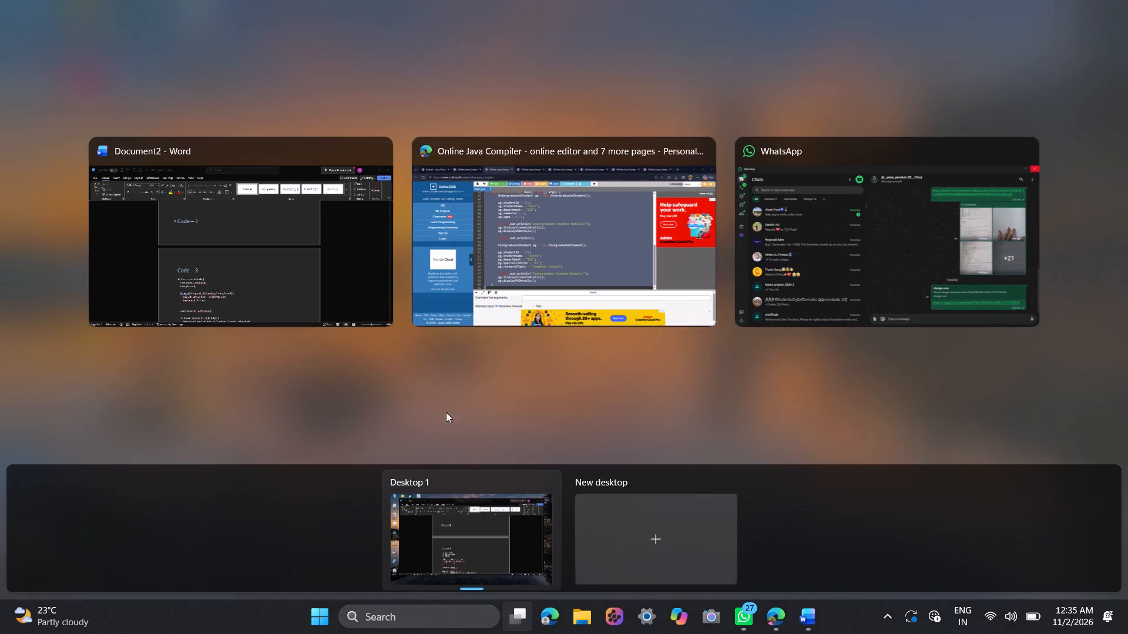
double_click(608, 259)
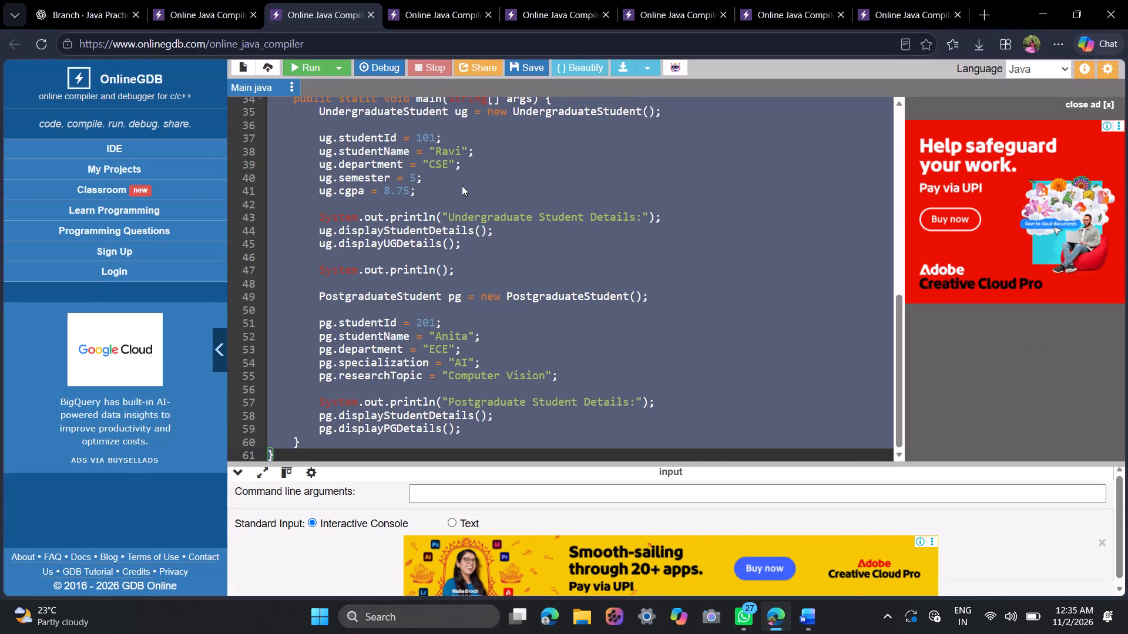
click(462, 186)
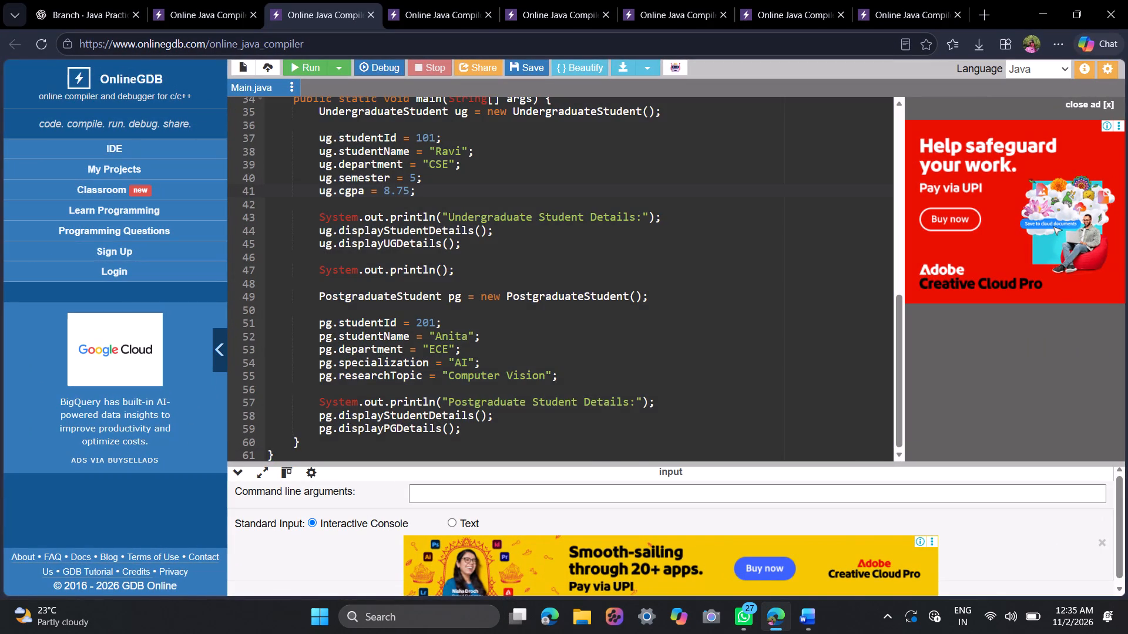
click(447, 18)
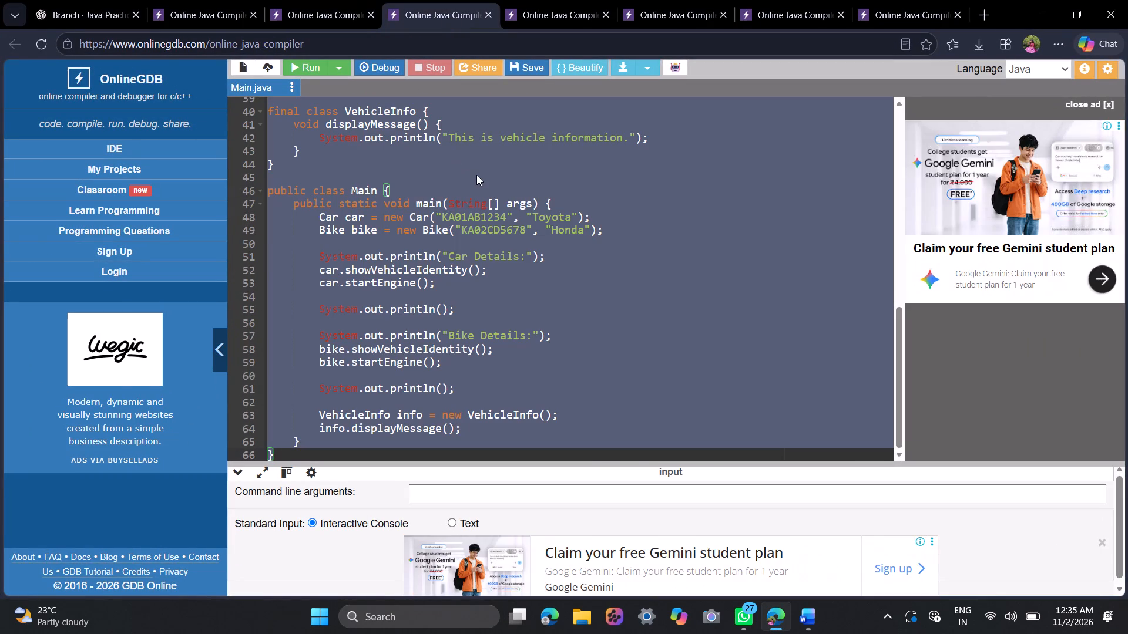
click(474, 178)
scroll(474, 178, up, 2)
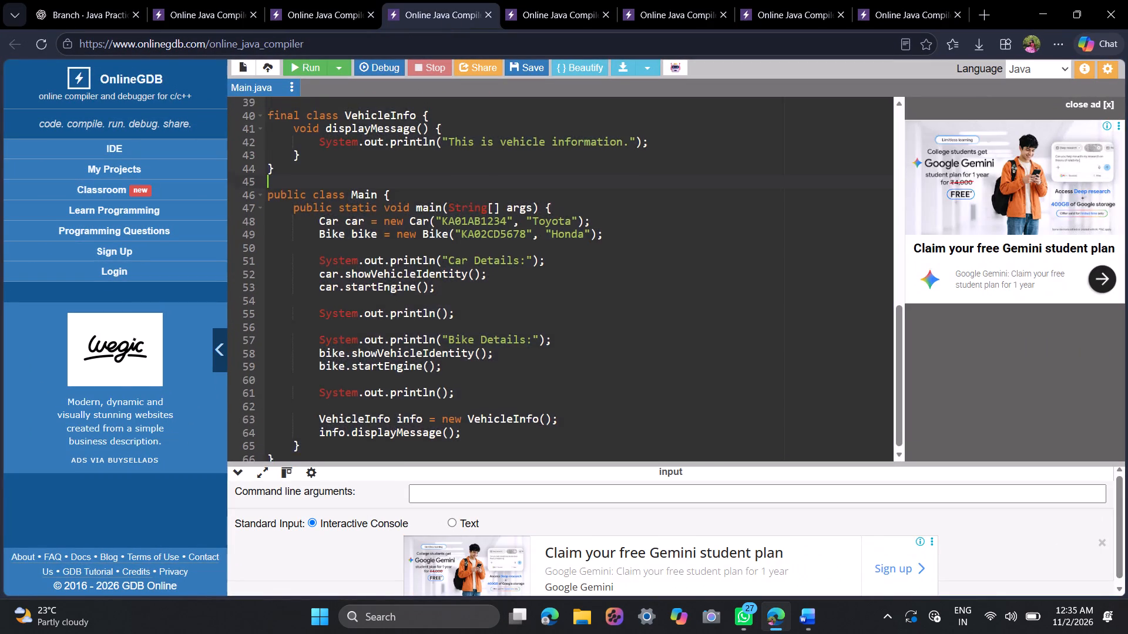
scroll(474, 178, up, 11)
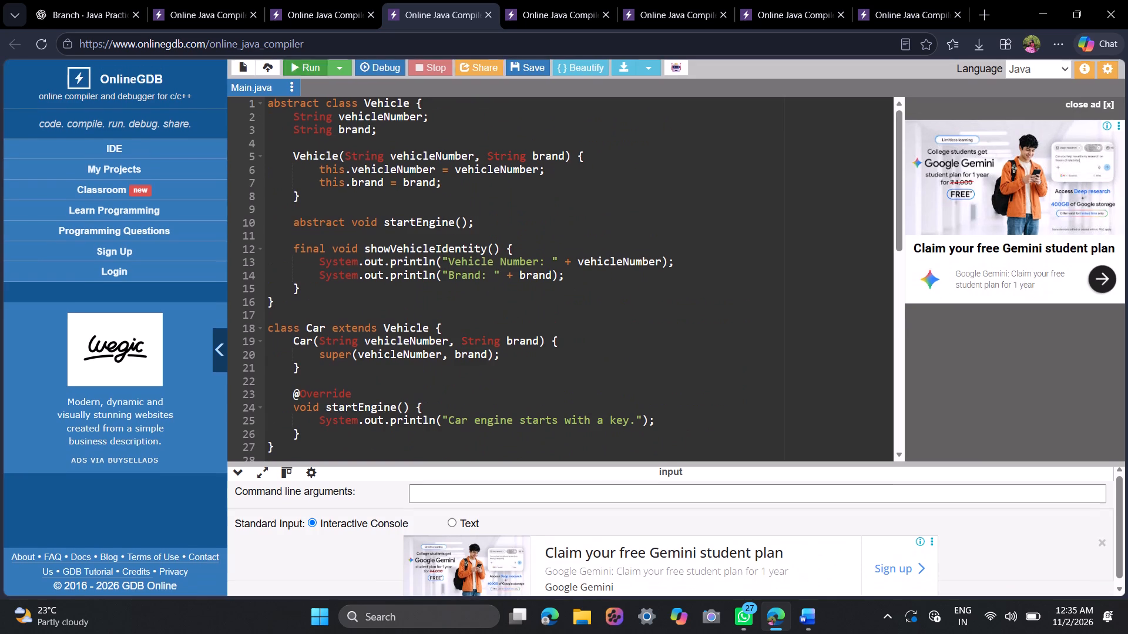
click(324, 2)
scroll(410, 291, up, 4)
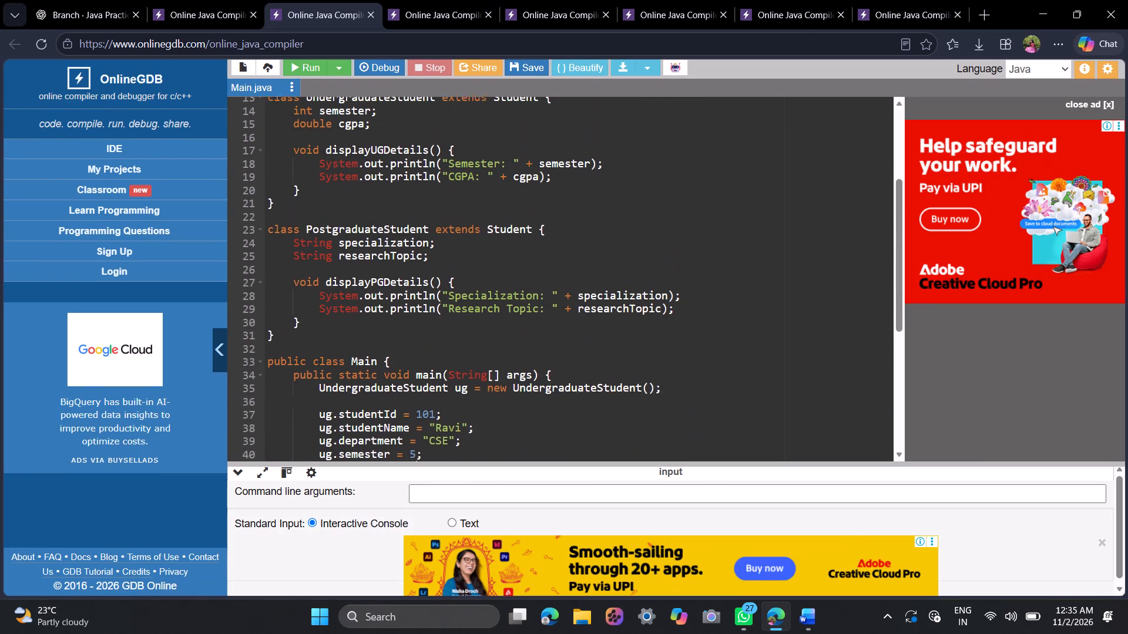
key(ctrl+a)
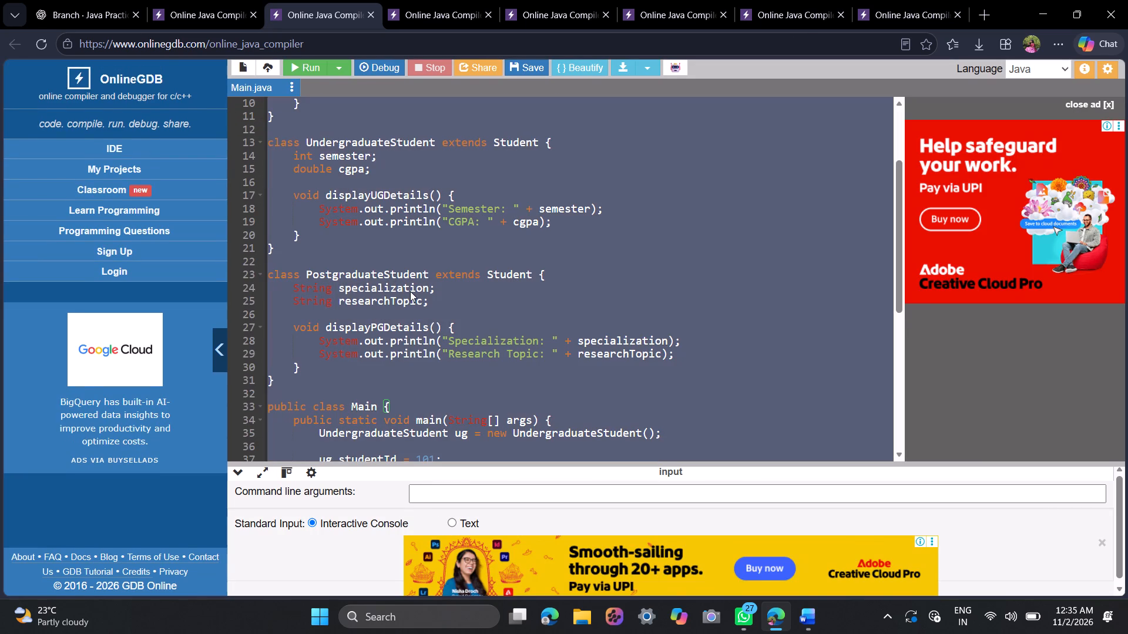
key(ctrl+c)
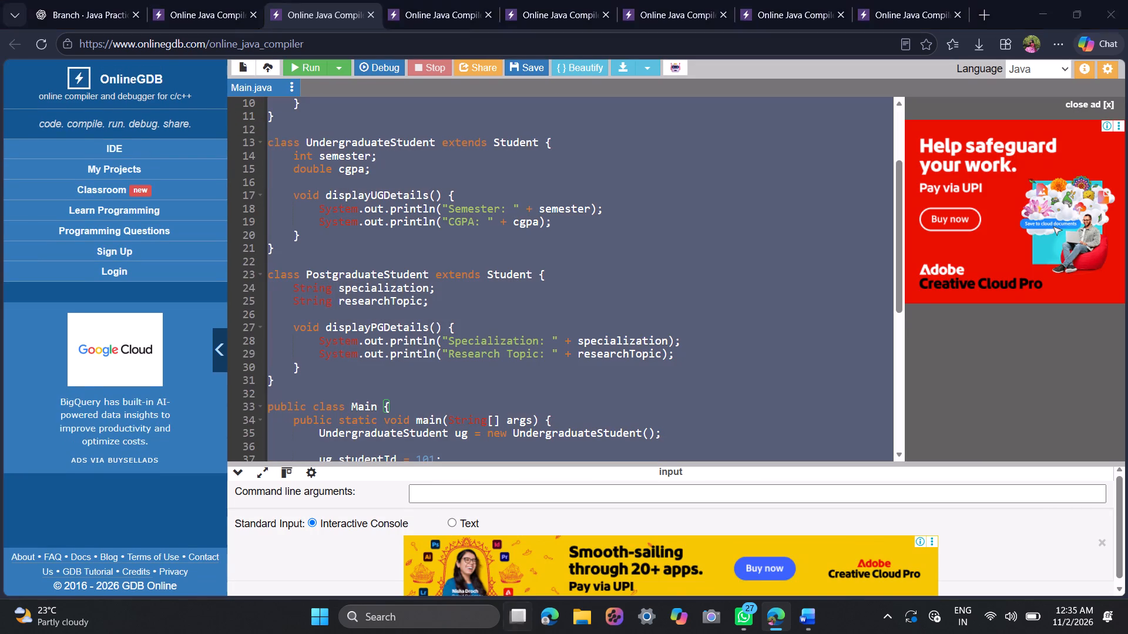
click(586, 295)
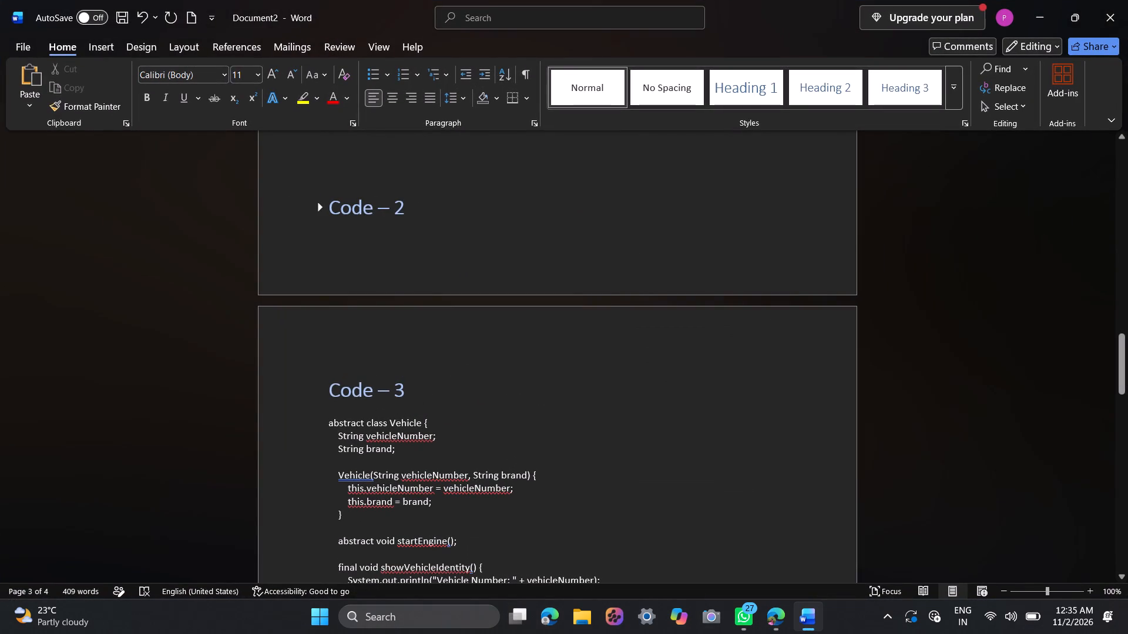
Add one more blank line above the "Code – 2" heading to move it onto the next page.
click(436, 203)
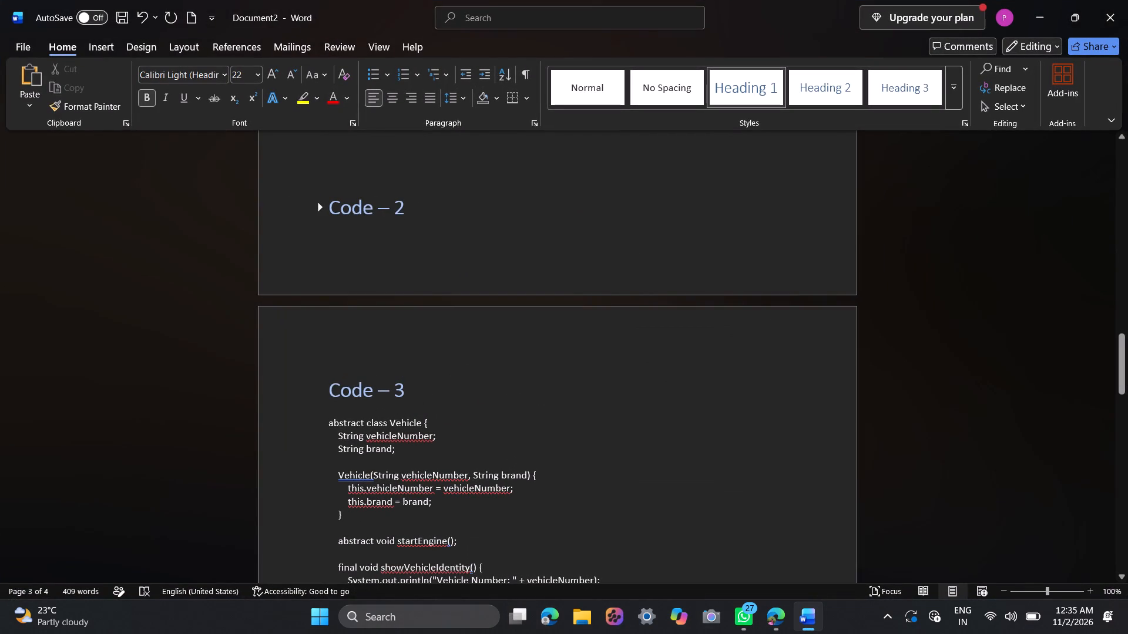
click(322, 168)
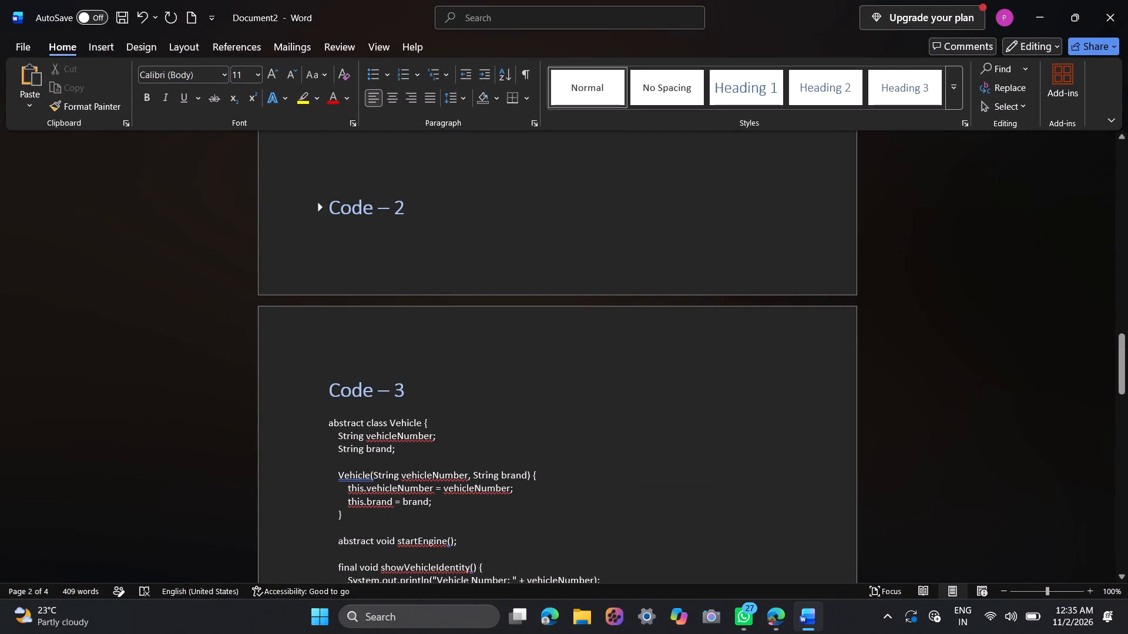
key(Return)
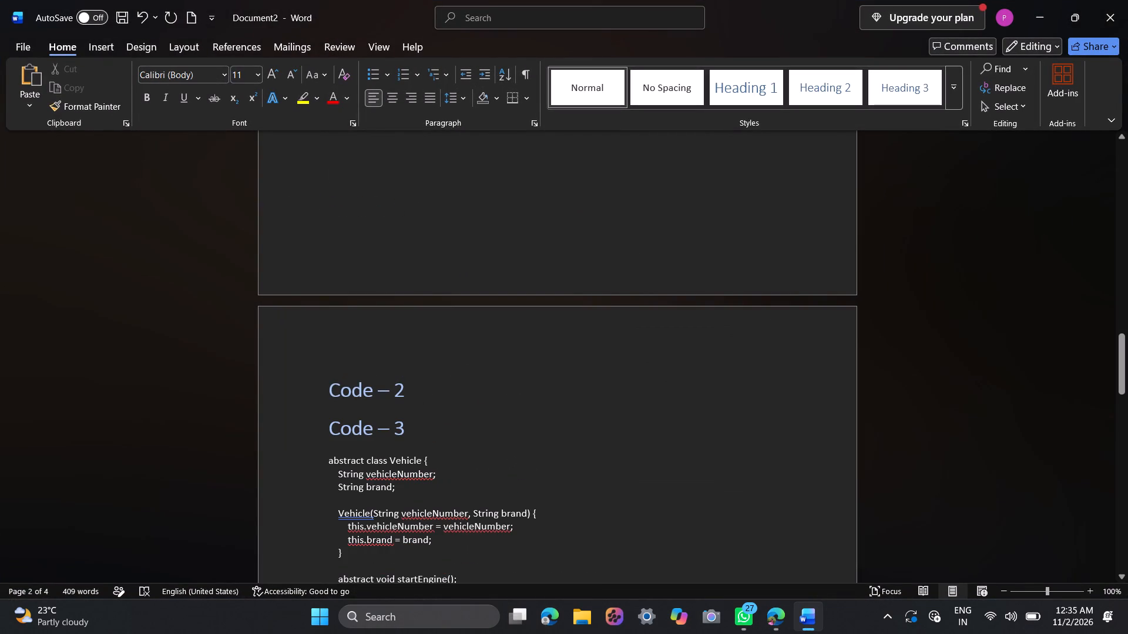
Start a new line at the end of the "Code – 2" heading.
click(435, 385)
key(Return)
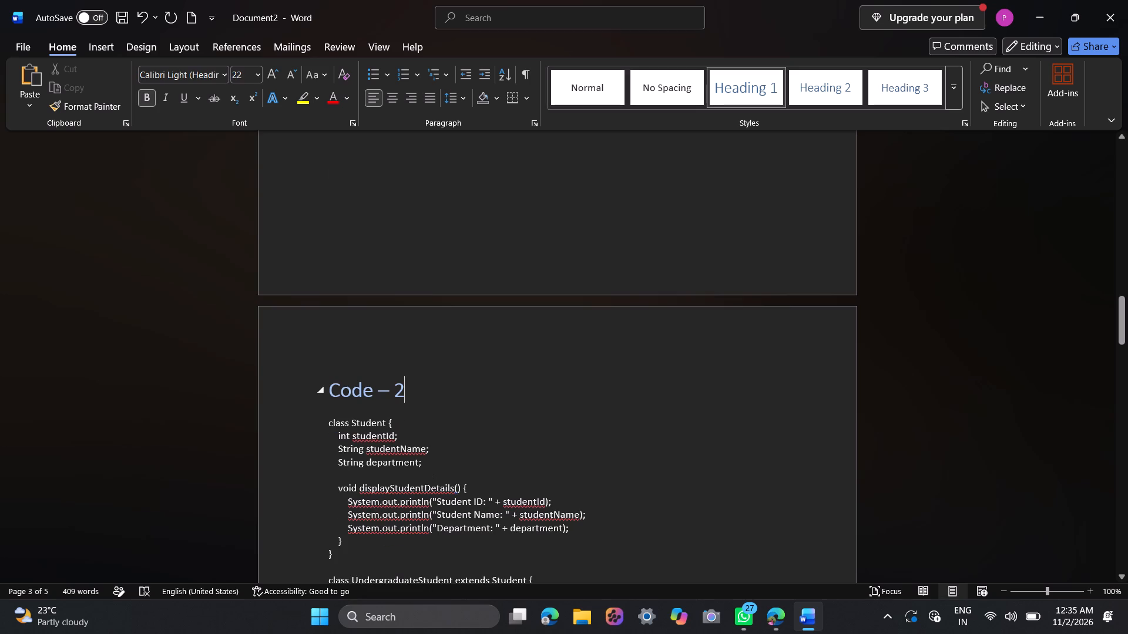
Undo the recent Document2 edits back to before the vehicle program was pasted, including the added blank lines and the collapsed "Code – 2" section.
key(ctrl+z)
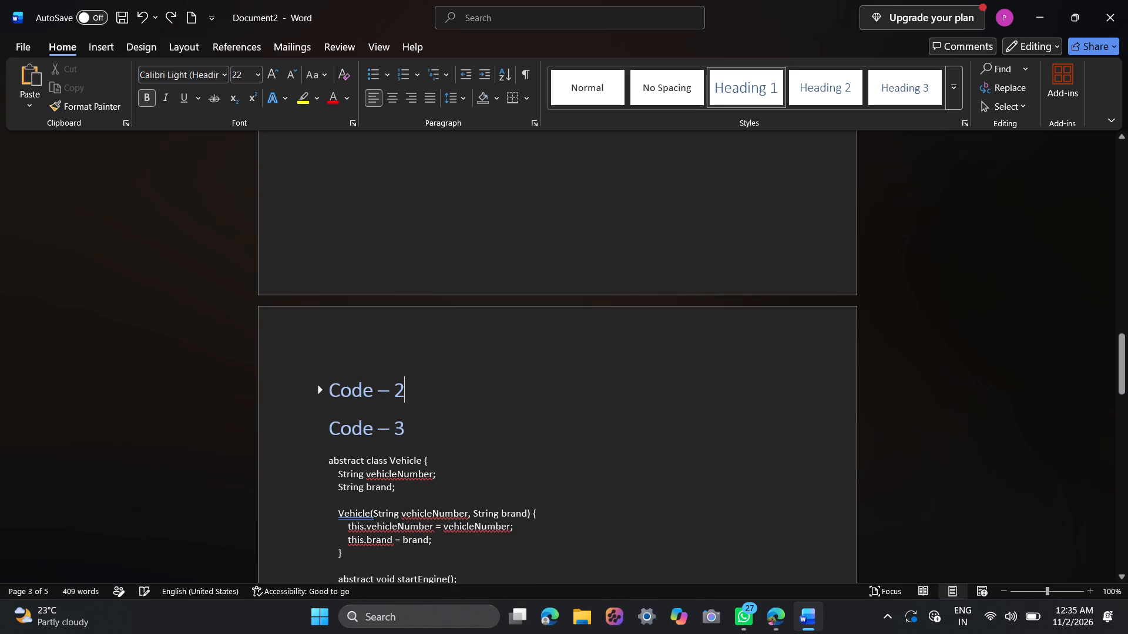
key(ctrl+z)
key(ctrl+z)
key(ctrl+z)
key(ctrl+z)
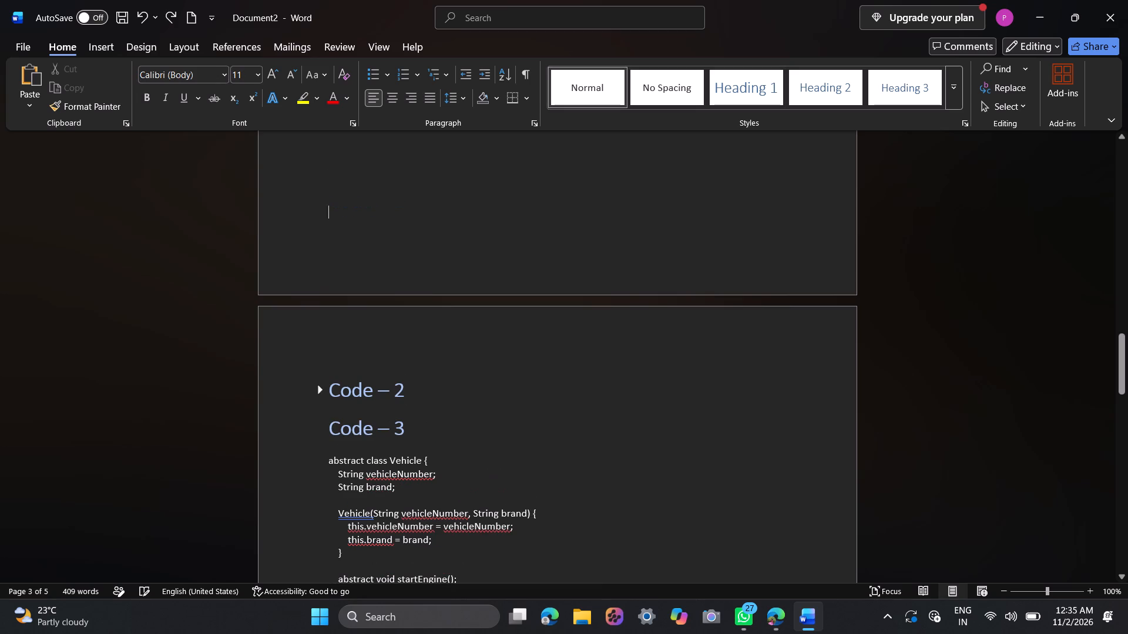
key(ctrl+z)
key(ctrl+z)
key(ctrl+z)
key(ctrl+z)
key(ctrl+z)
key(ctrl+z)
key(ctrl+z)
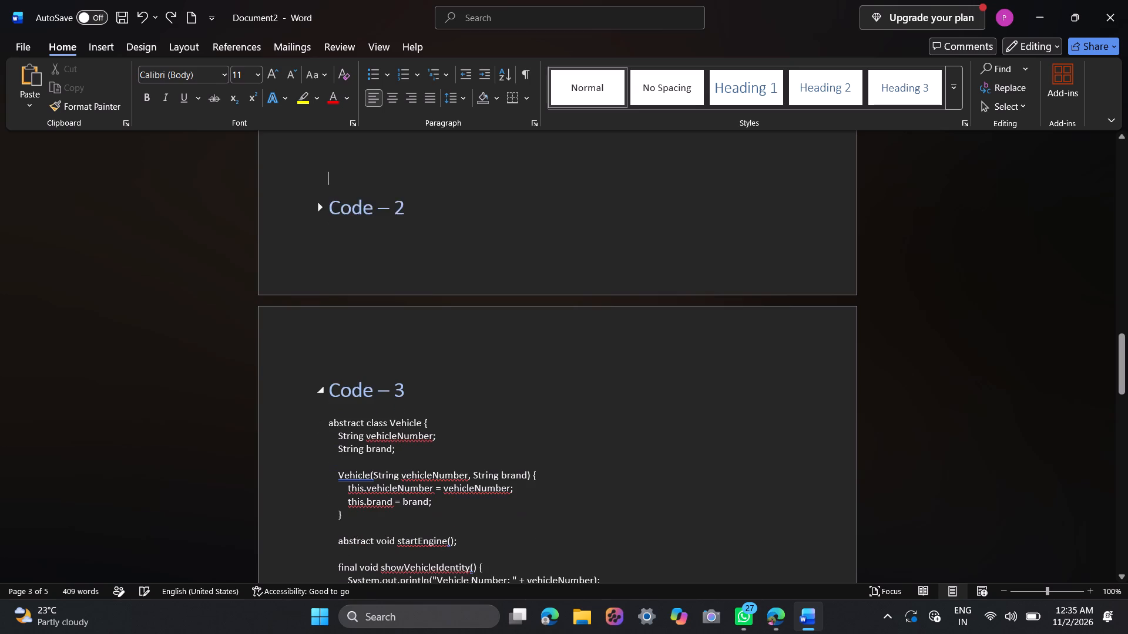
key(ctrl+z)
key(ctrl+z)
key(ctrl+z)
key(ctrl+z)
key(ctrl+z)
key(ctrl+z)
key(ctrl+z)
key(ctrl+z)
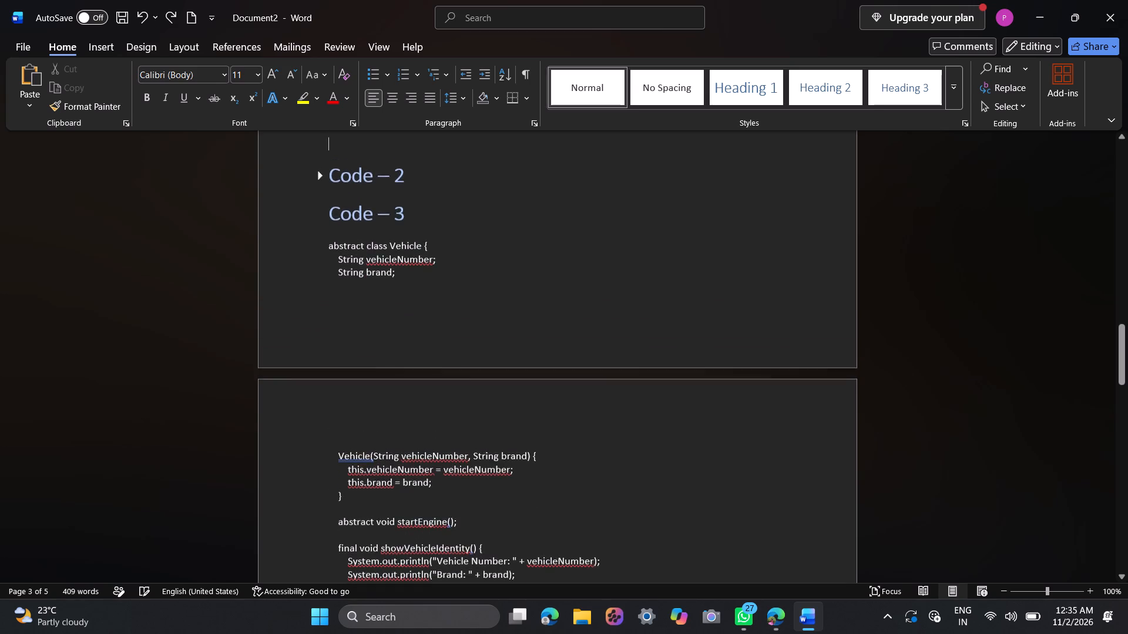
key(ctrl+z)
key(ctrl+z)
key(ctrl+z)
key(ctrl+z)
key(ctrl+z)
key(ctrl+z)
key(ctrl+z)
key(ctrl+z)
key(ctrl+z)
key(ctrl+z)
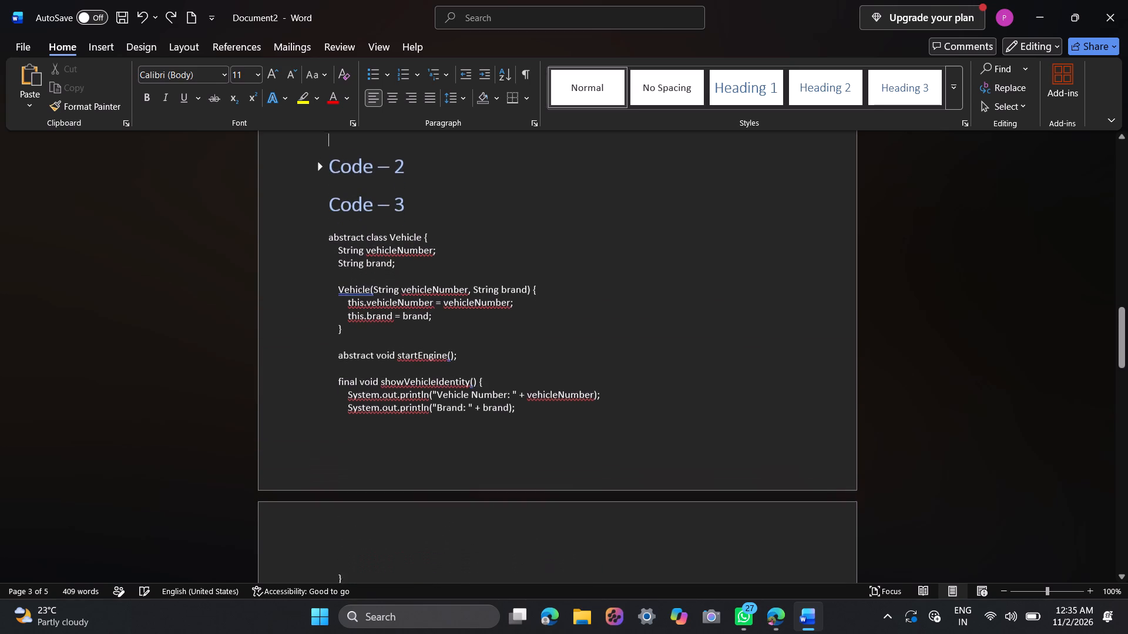
key(ctrl+z)
key(ctrl+z)
key(ctrl+z)
key(ctrl+z)
key(ctrl+z)
key(ctrl+z)
key(ctrl+z)
key(ctrl+z)
key(ctrl+z)
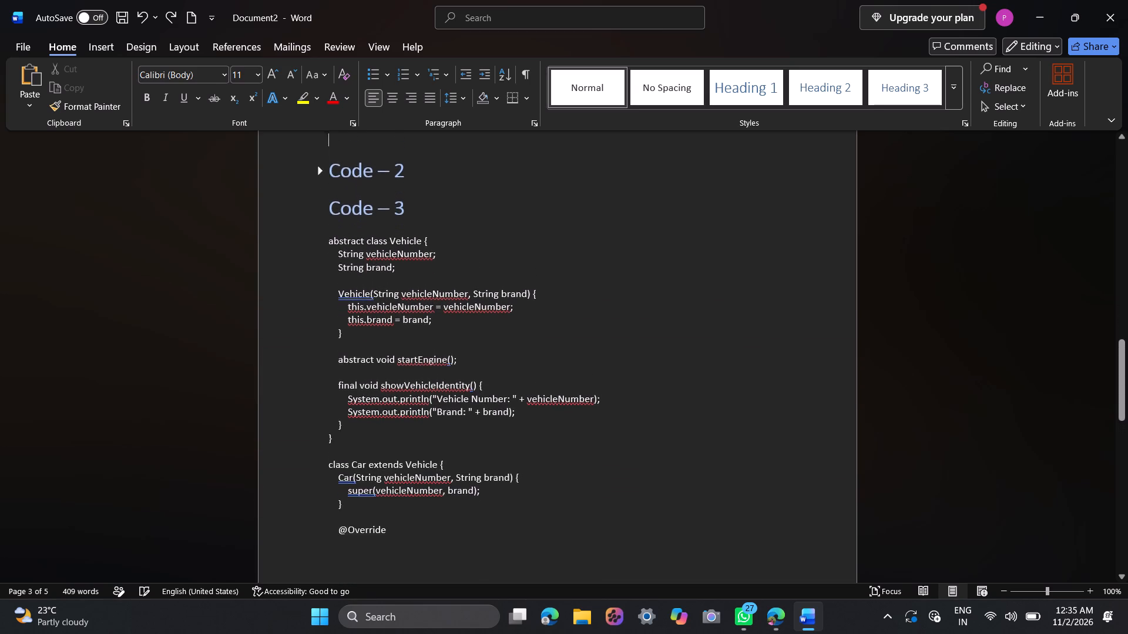
key(ctrl+z)
key(ctrl+z)
key(ctrl+z)
key(ctrl+z)
key(ctrl+z)
key(ctrl+z)
key(ctrl+z)
key(ctrl+z)
key(ctrl+z)
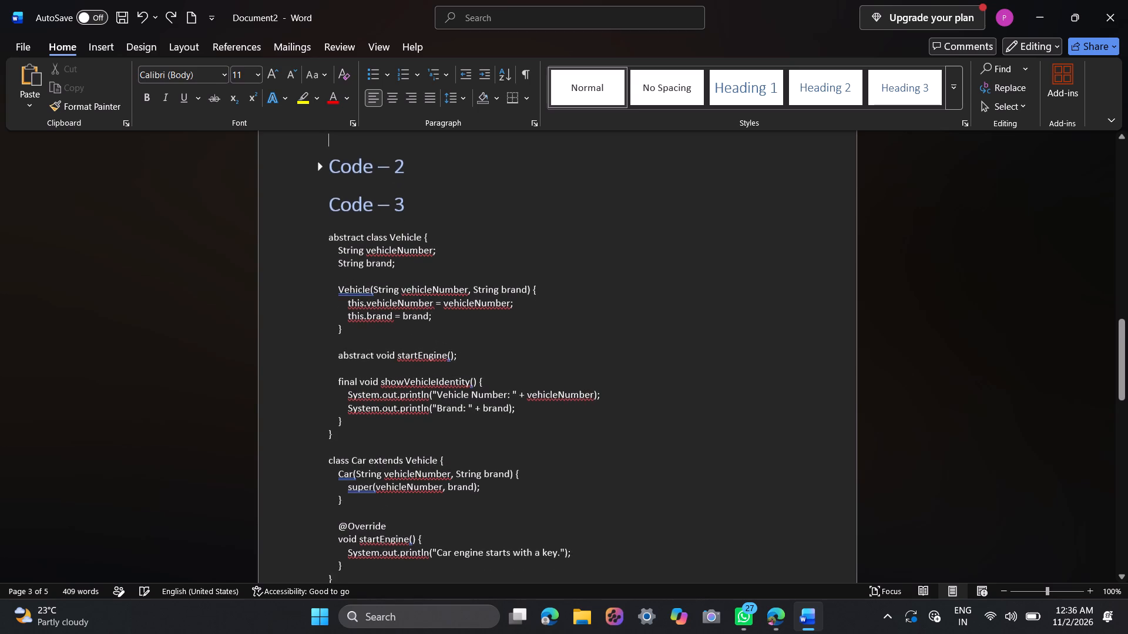
key(ctrl+z)
key(ctrl+z)
key(ctrl+z)
key(ctrl+z)
key(ctrl+z)
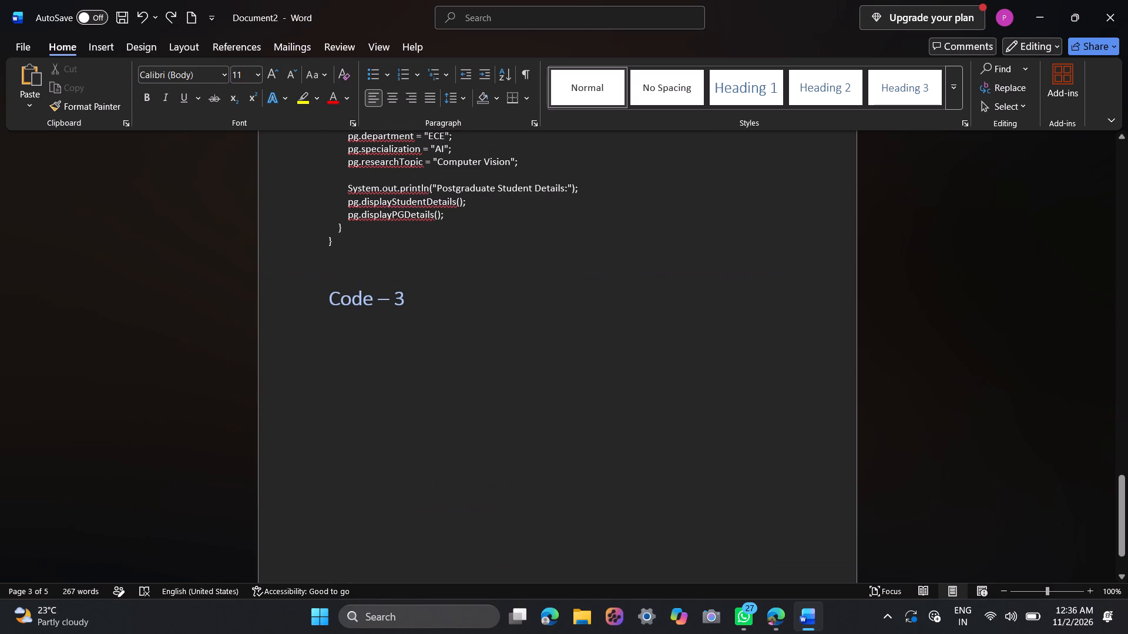
Copy the whole Vehicle program from its OnlineGDB tab in Edge.
scroll(449, 251, up, 4)
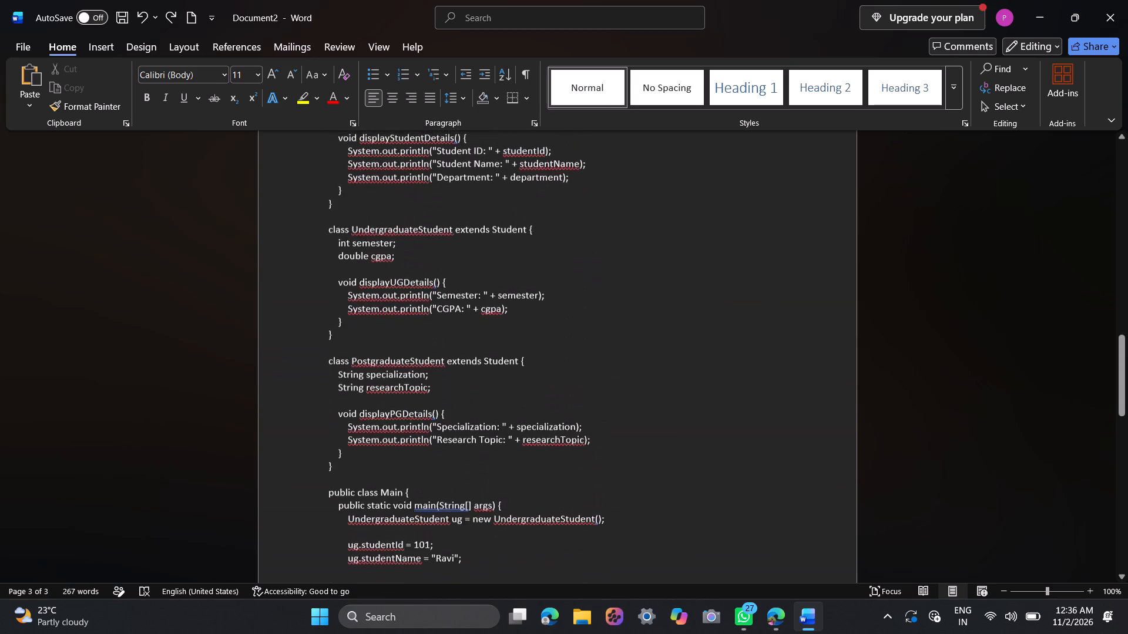
scroll(449, 251, up, 2)
scroll(449, 251, down, 3)
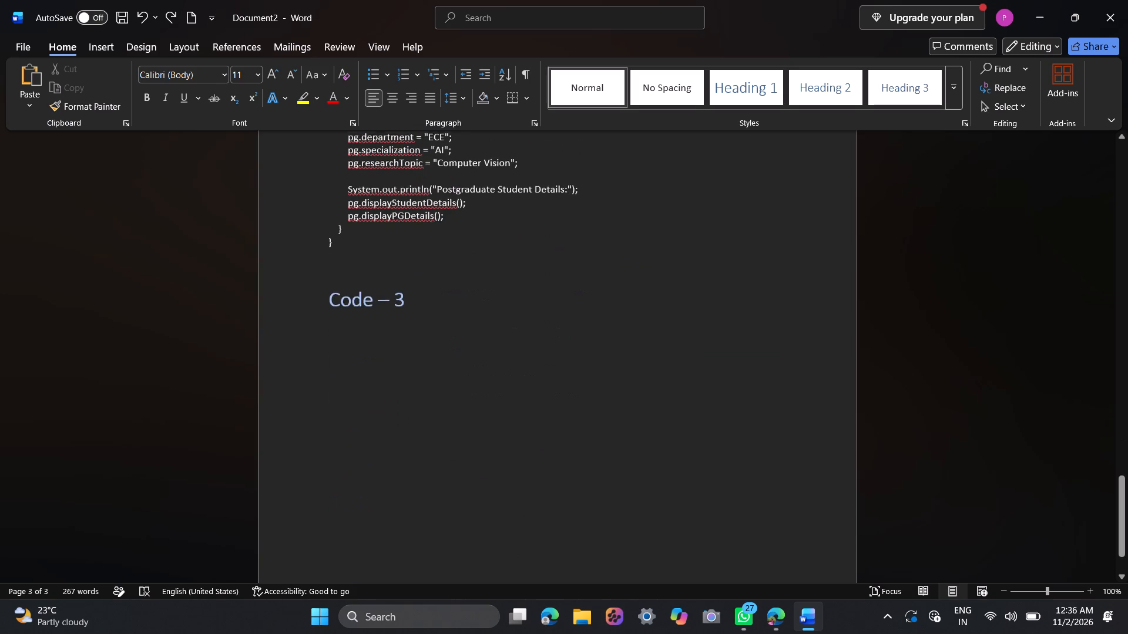
scroll(449, 251, down, 1)
click(324, 333)
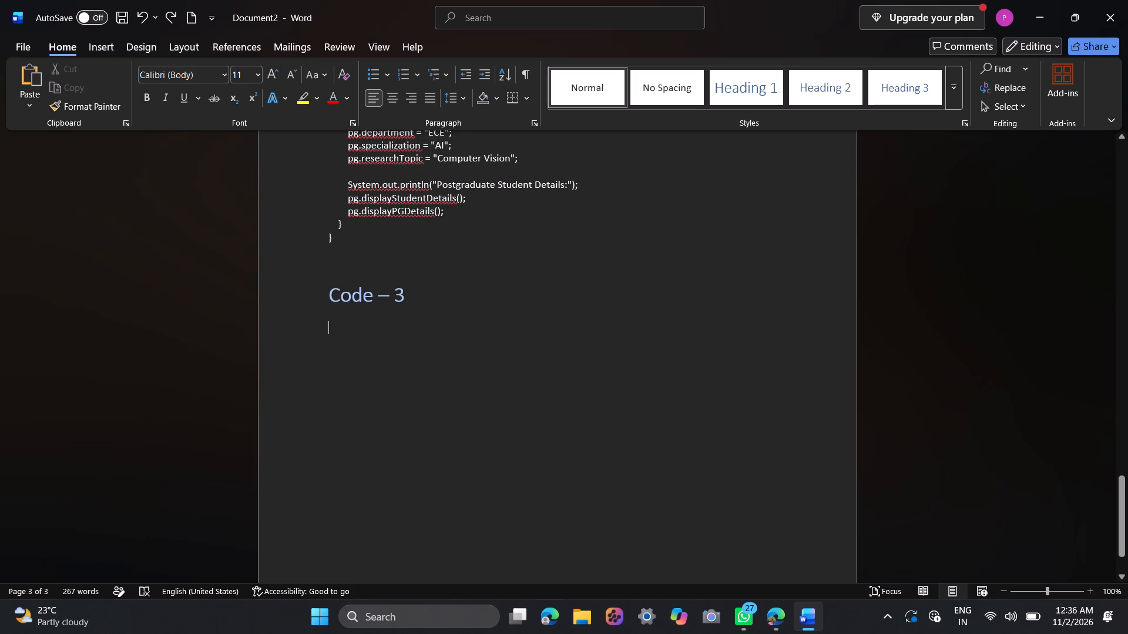
key(alt+Tab)
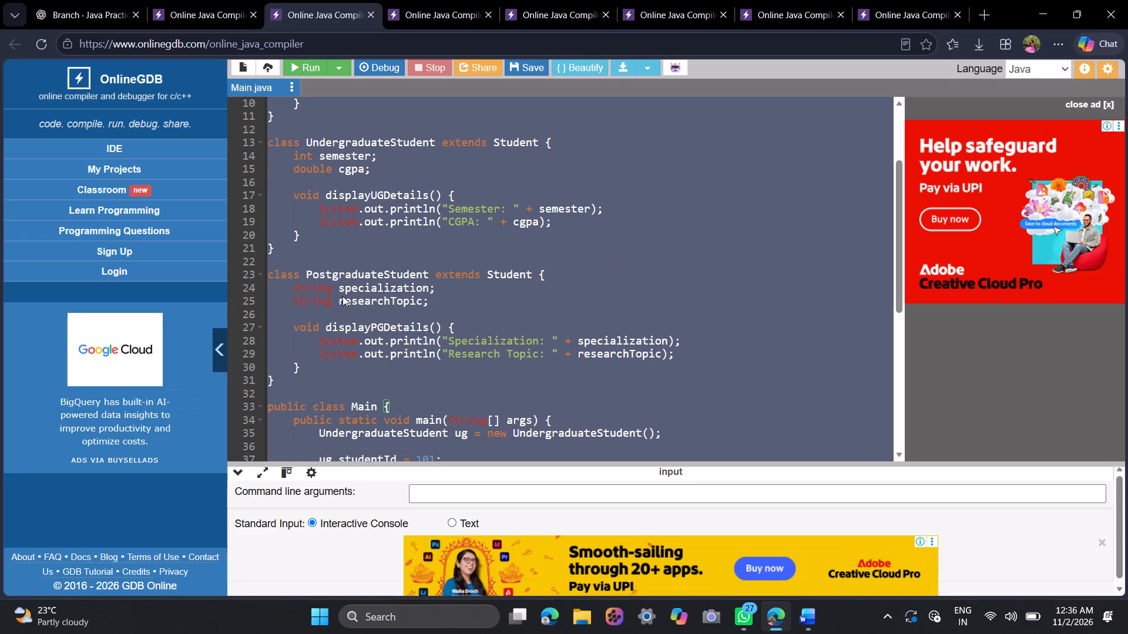
click(438, 6)
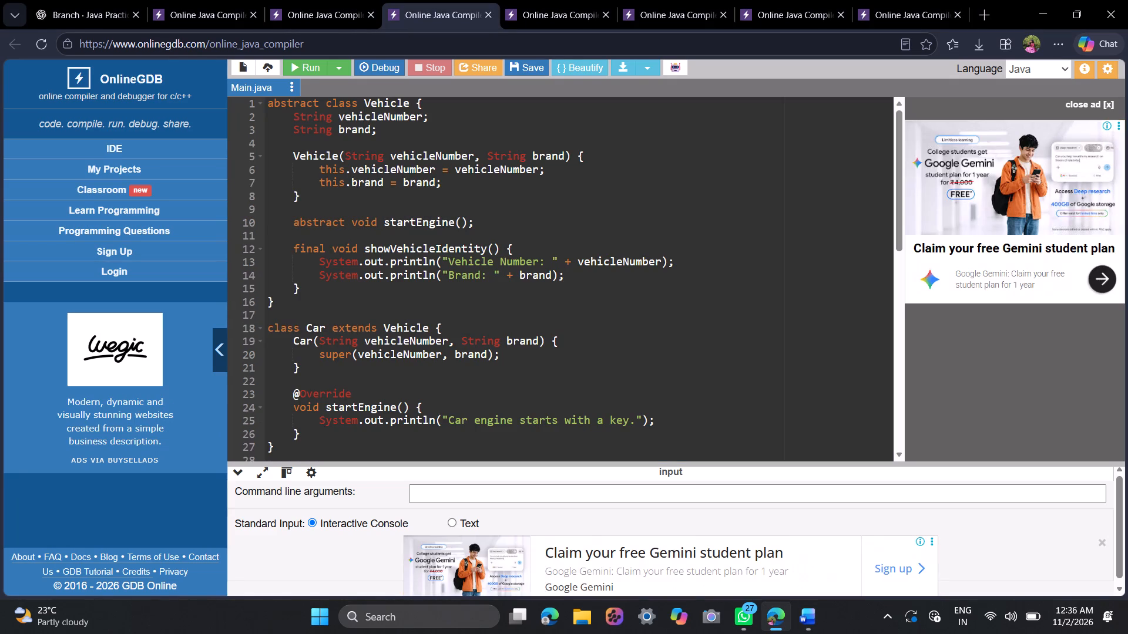
click(311, 129)
key(ctrl+a)
key(ctrl+c)
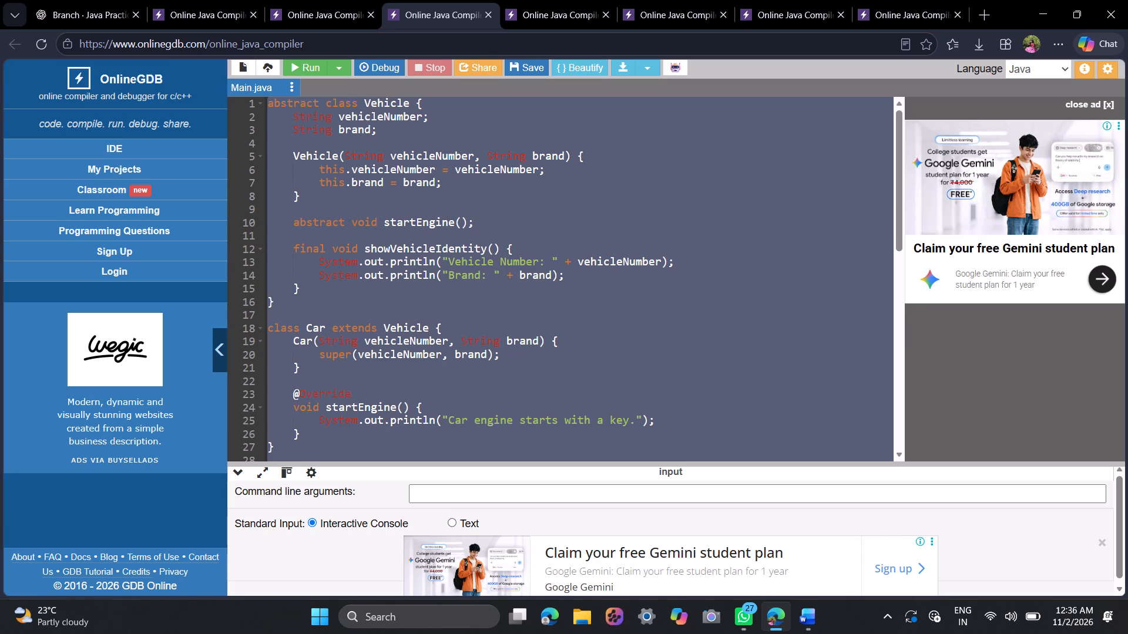
Switch back to Document2 in Word and paste the Vehicle program below the "Code – 3" heading.
key(alt+Tab)
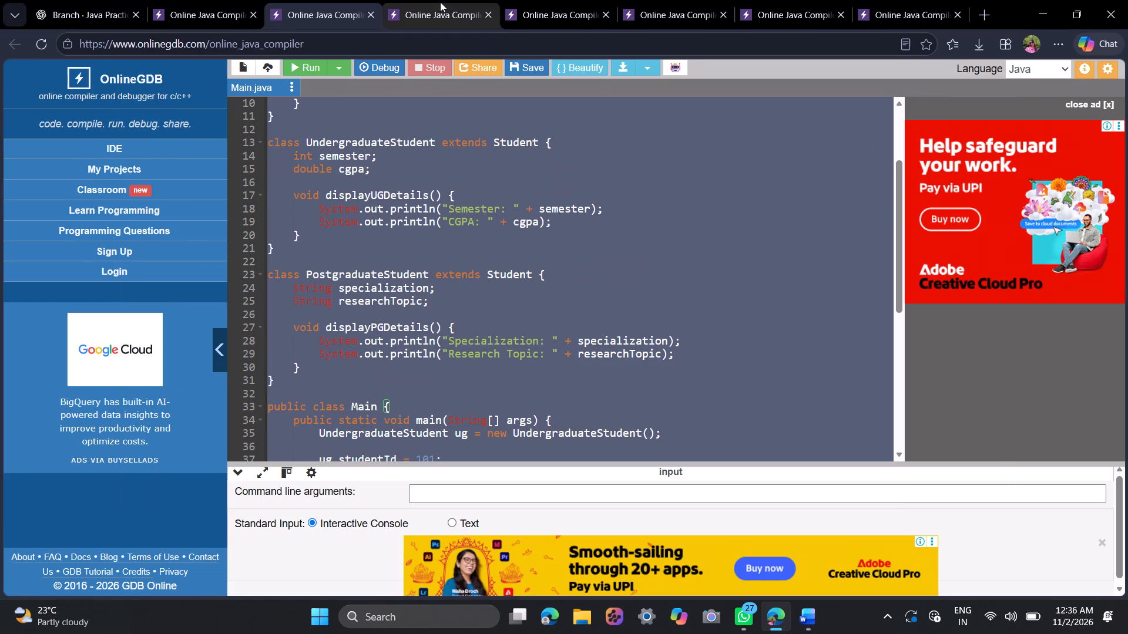
click(440, 1)
click(577, 242)
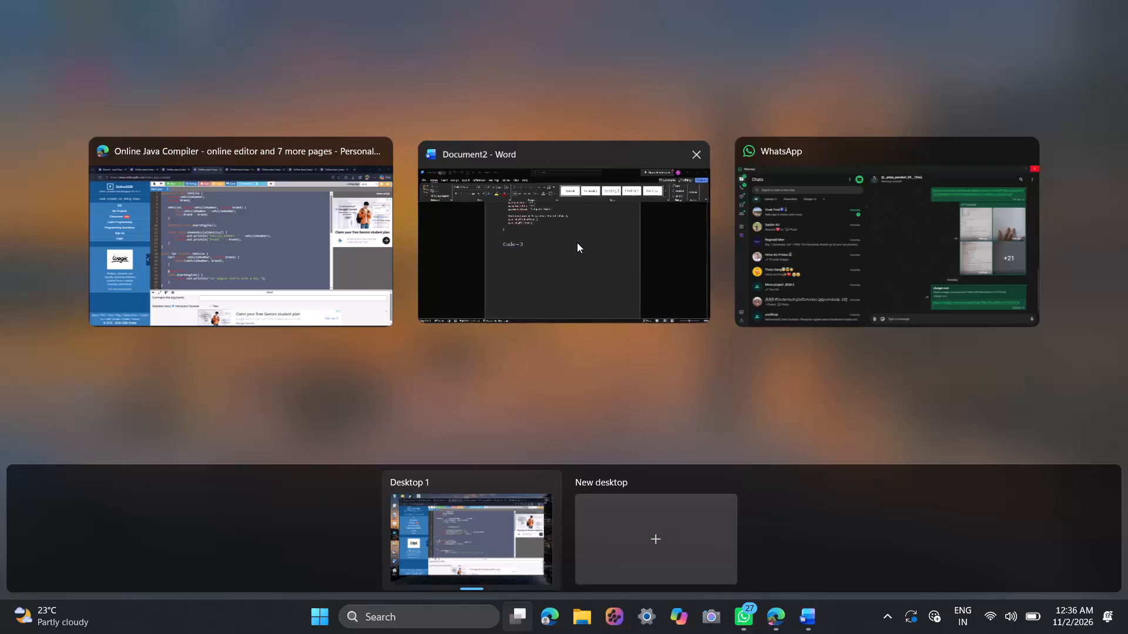
click(362, 326)
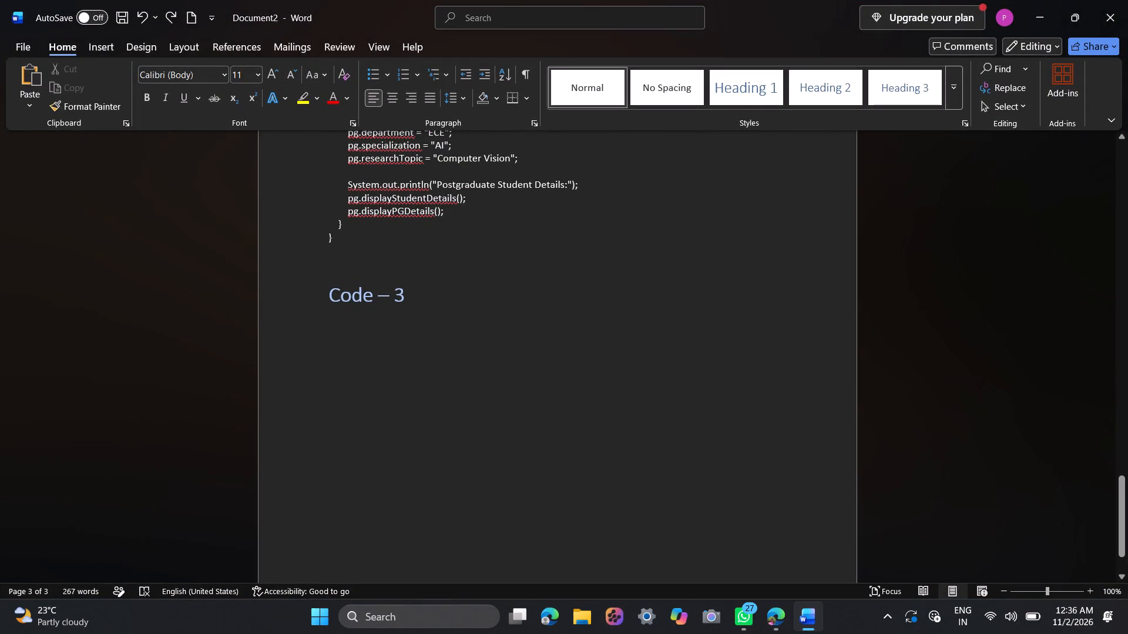
key(ctrl+v)
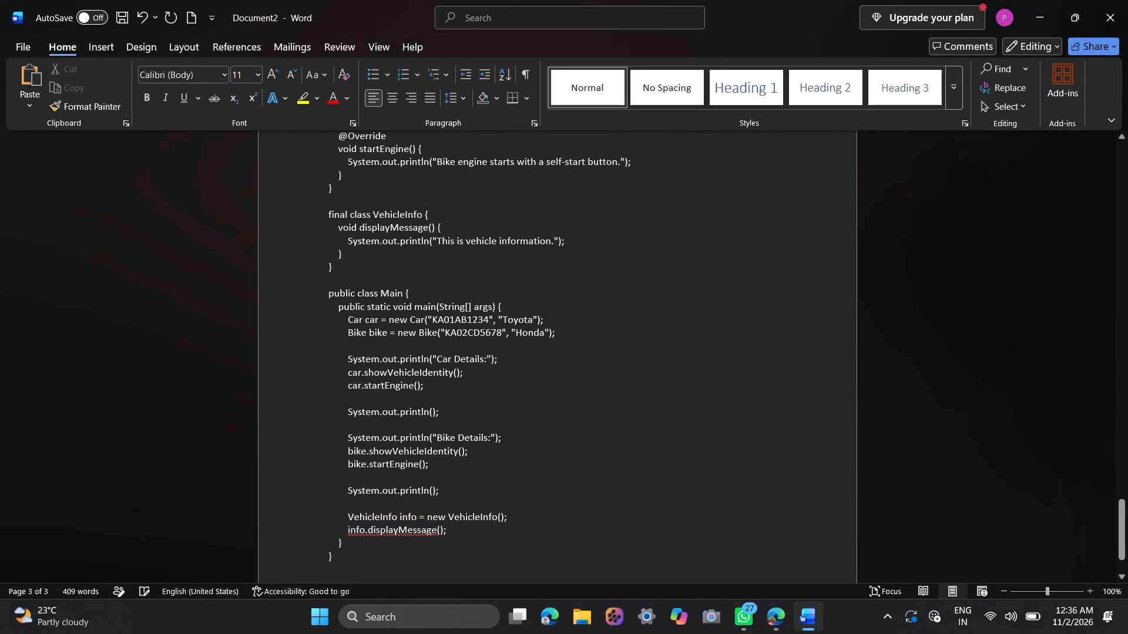
Add the line "Code – 4" on a new page after the end of the Vehicle program.
scroll(409, 410, down, 2)
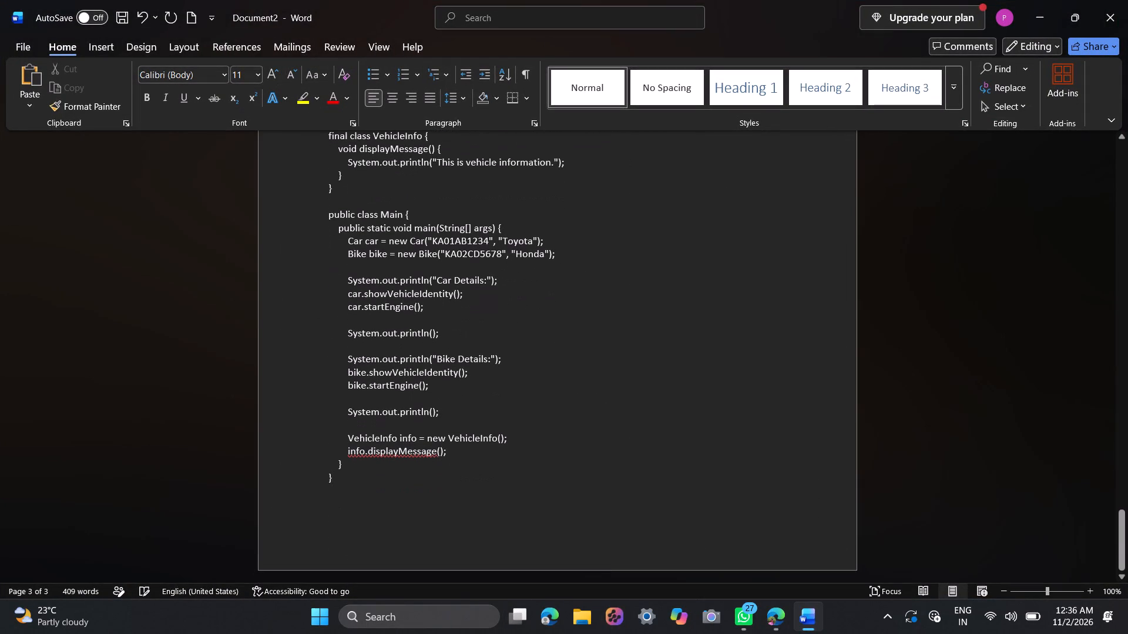
key(Return)
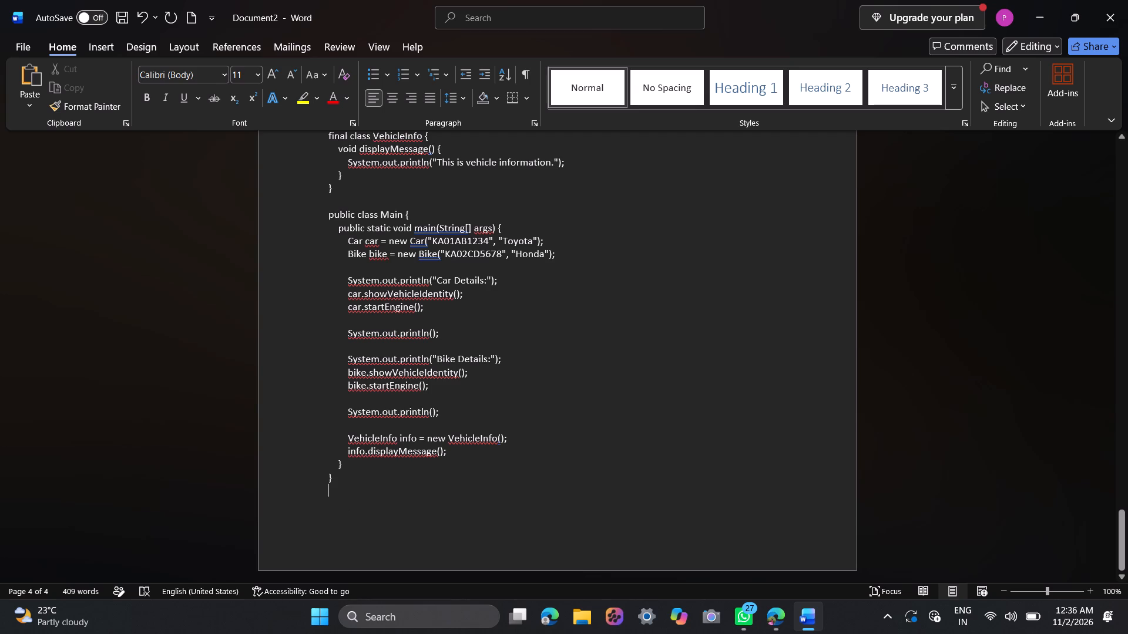
key(Return)
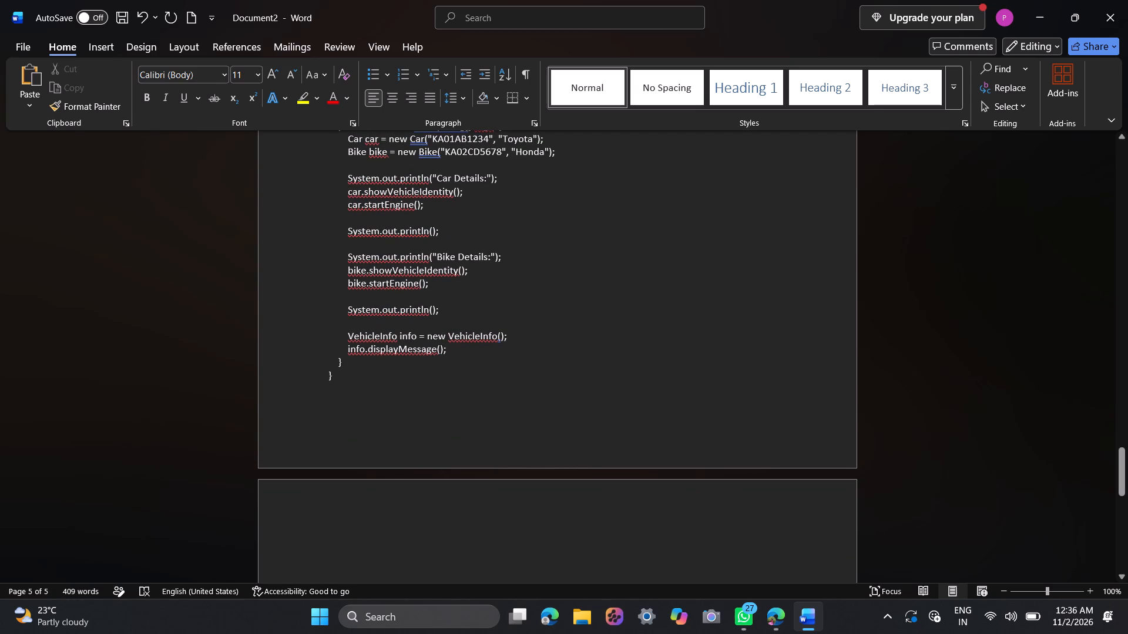
text(code)
key(space)
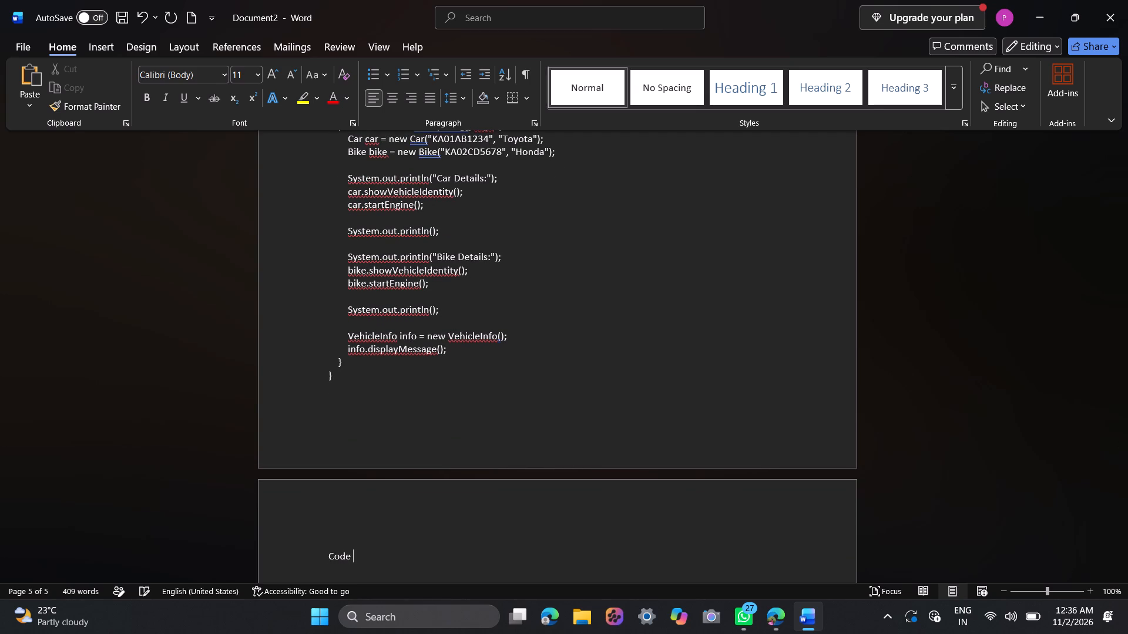
text(- 4)
key(space)
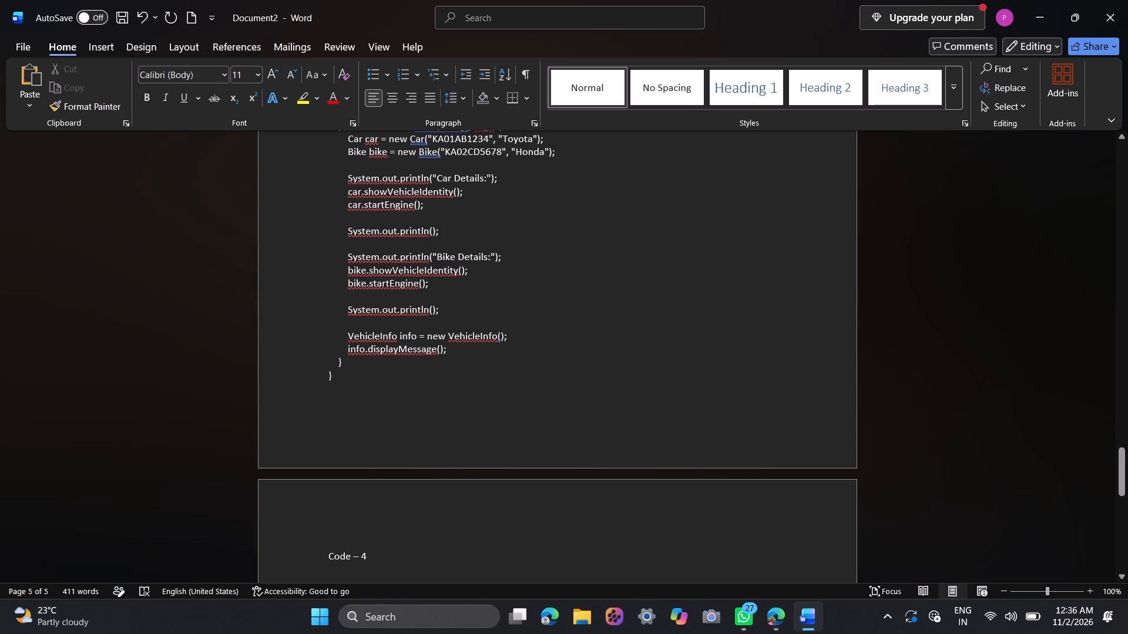
Format the "Code – 4" line as a bold Heading 1 with font size 22.
drag(332, 555, 375, 556)
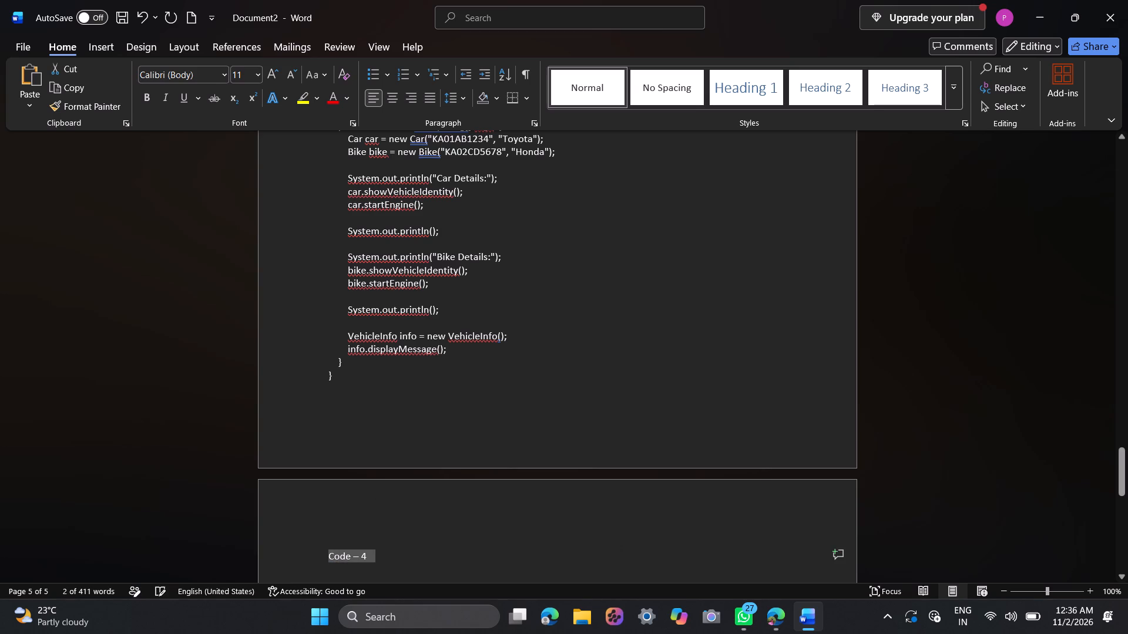
click(148, 90)
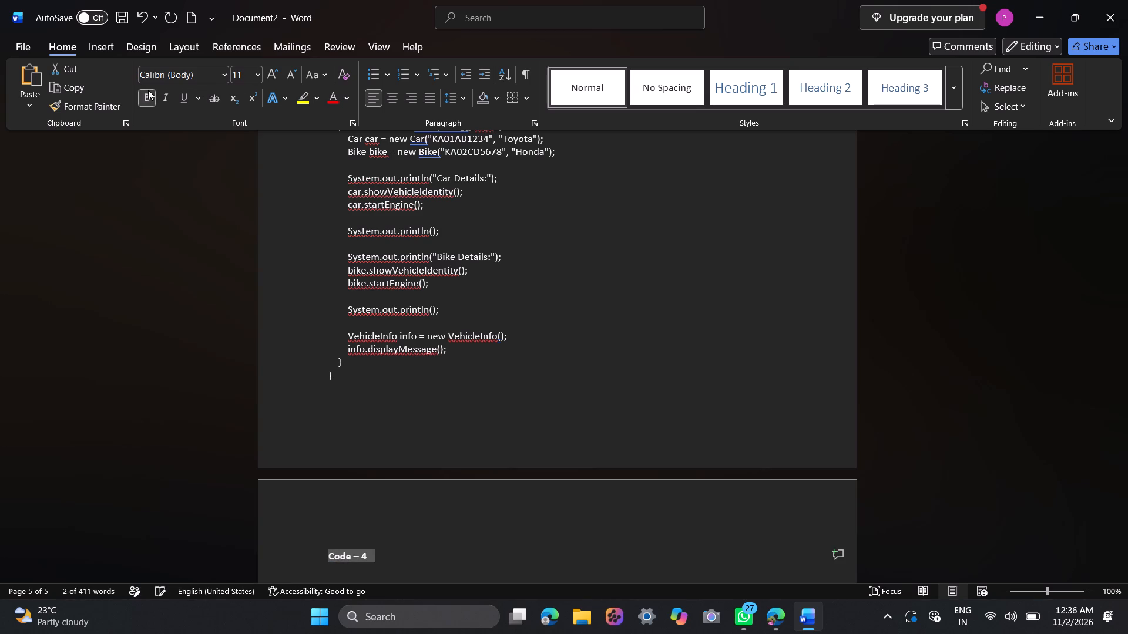
click(254, 77)
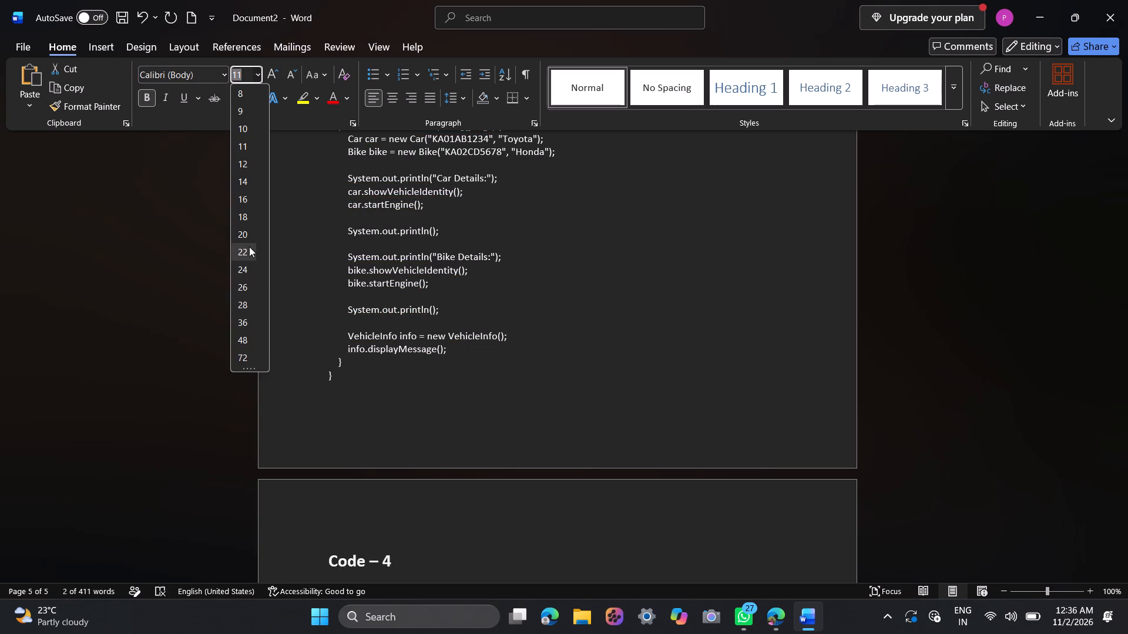
click(249, 247)
click(771, 79)
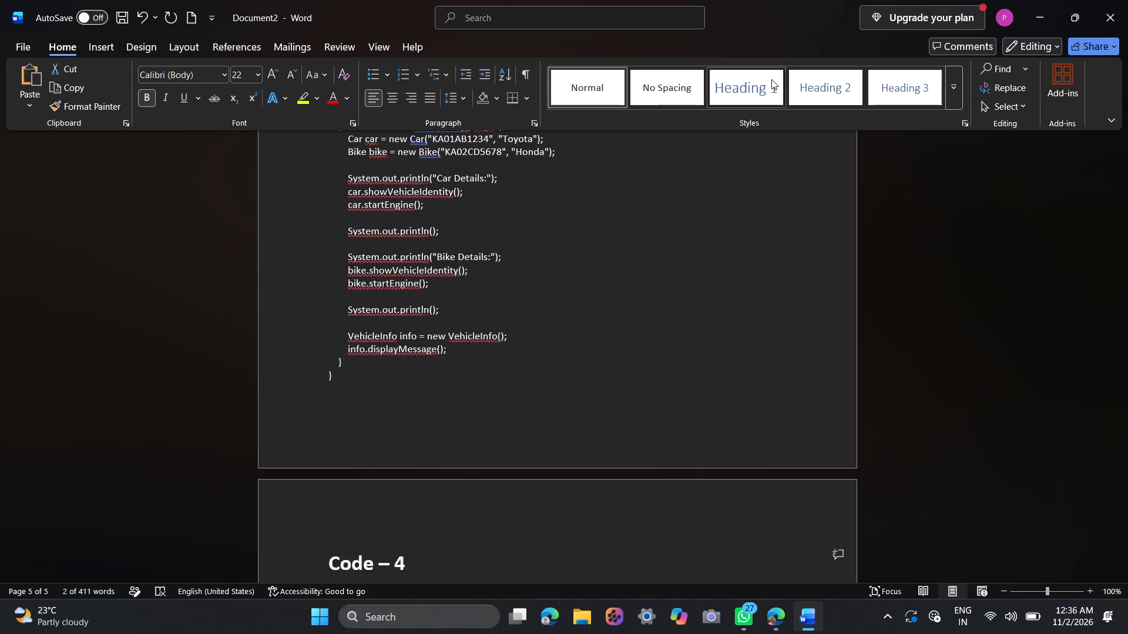
click(756, 95)
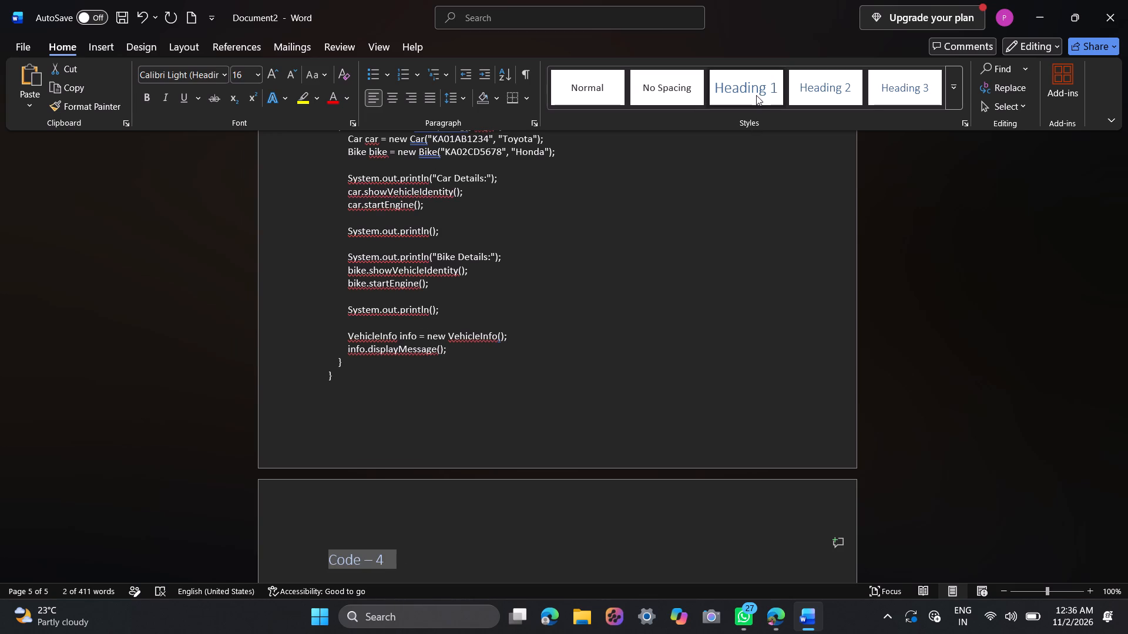
click(257, 72)
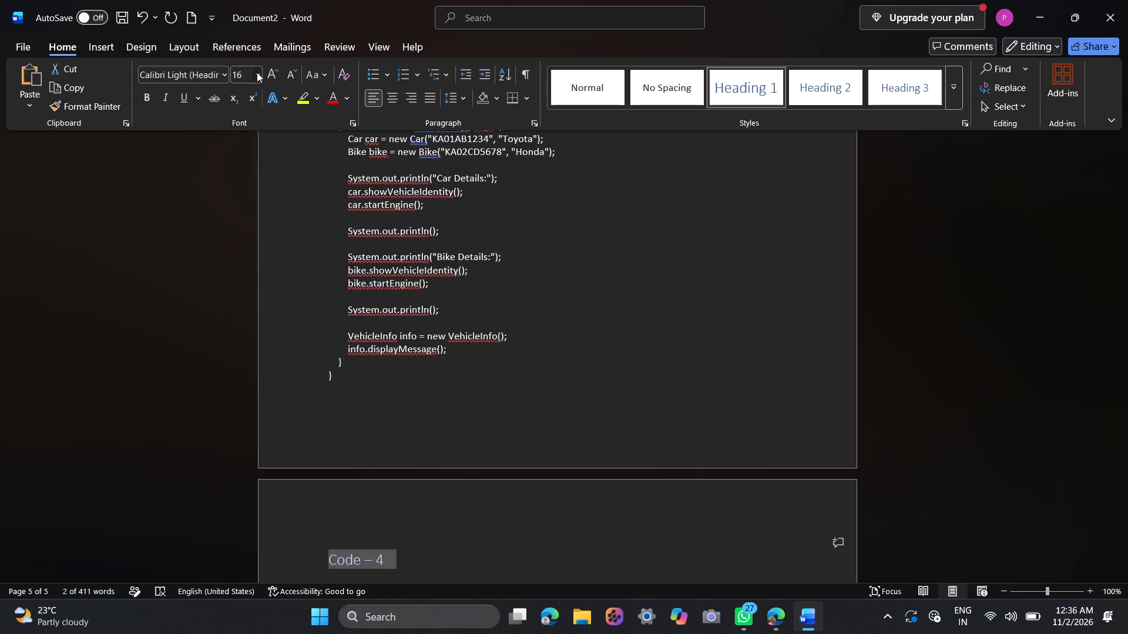
click(260, 248)
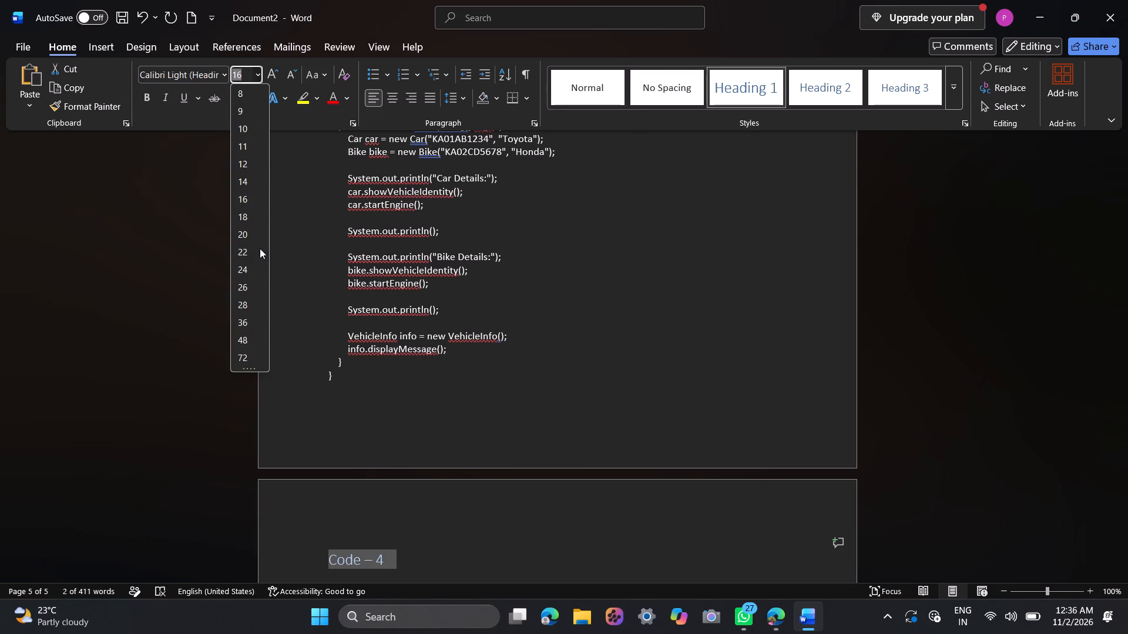
click(249, 248)
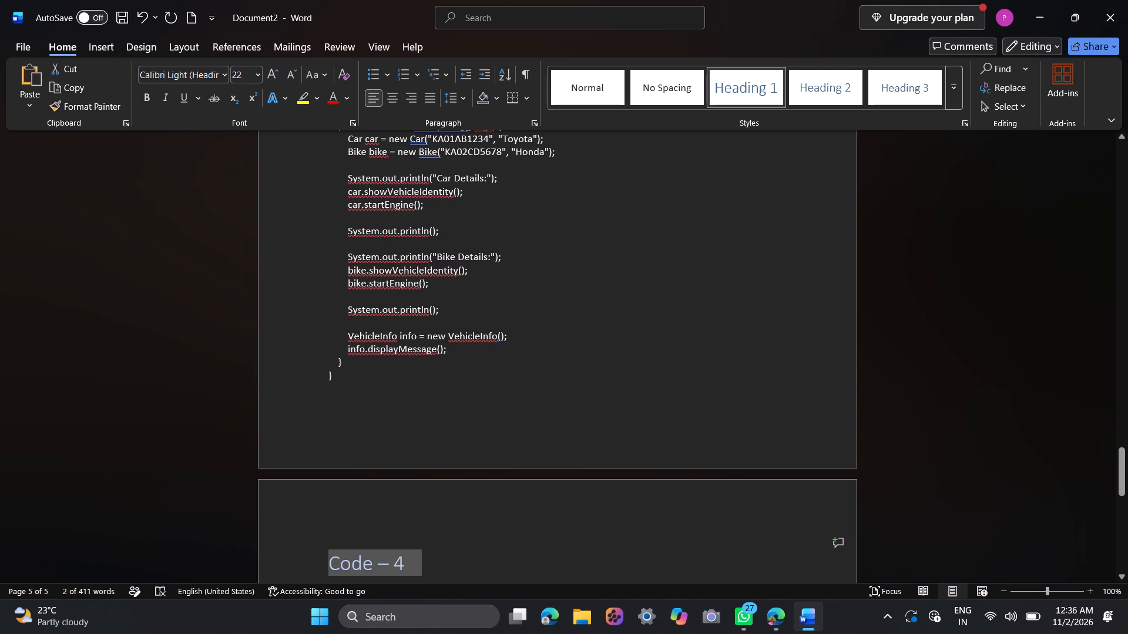
click(145, 98)
Start new blank lines below the "Code – 4" heading.
click(496, 479)
scroll(496, 479, down, 3)
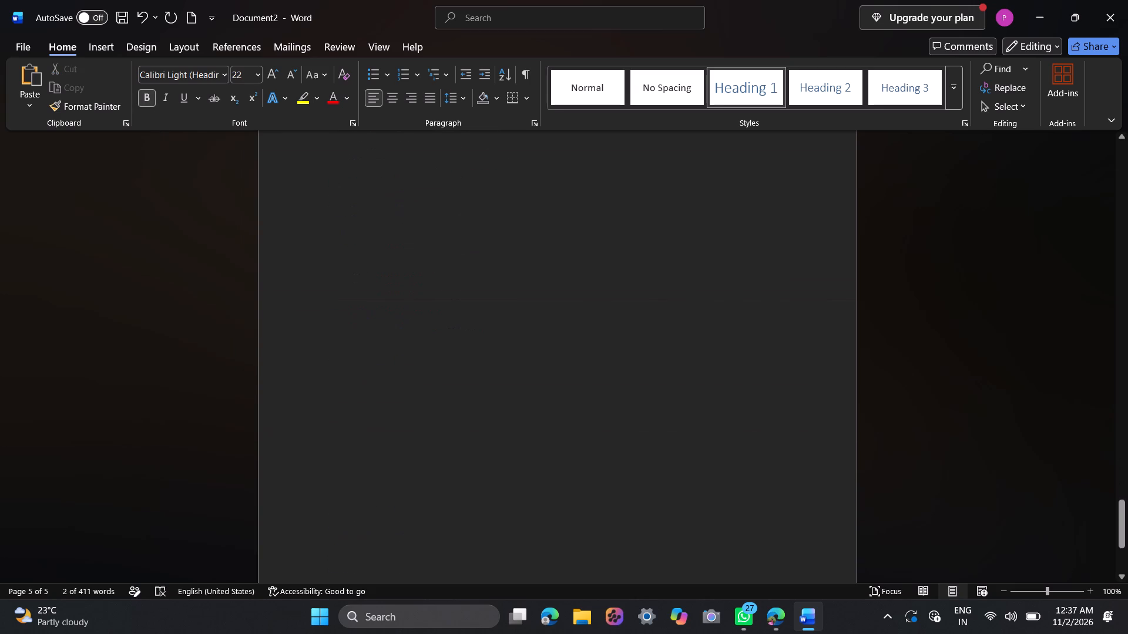
scroll(456, 493, up, 1)
key(Return)
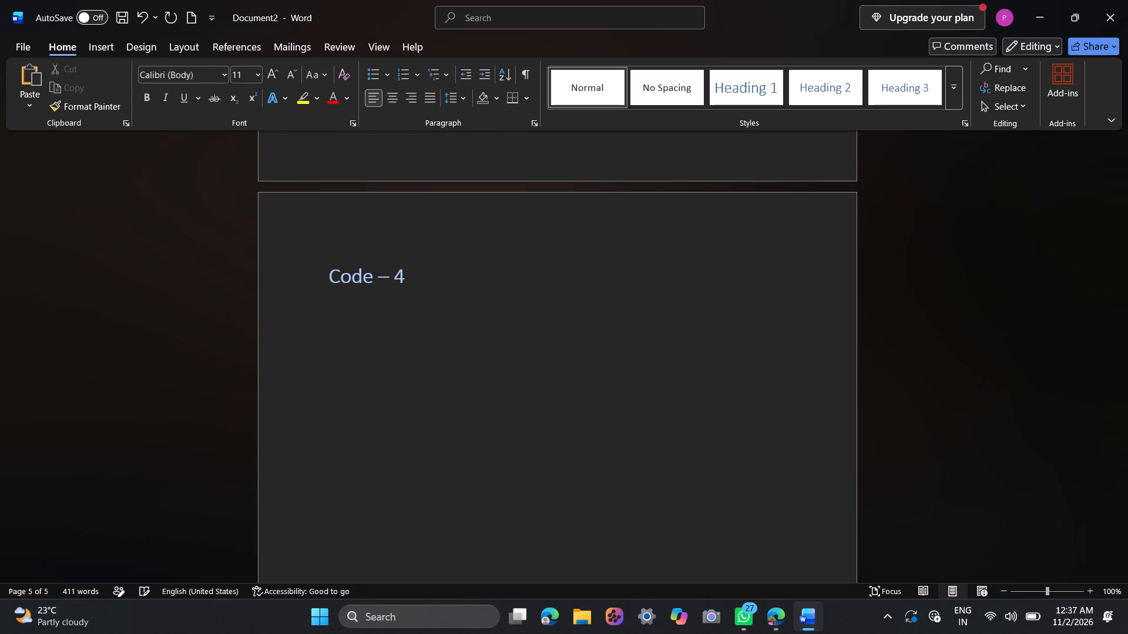
key(Return)
Switch to Edge and look through the remaining OnlineGDB tabs for the program that belongs under "Code – 4".
key(alt+Tab)
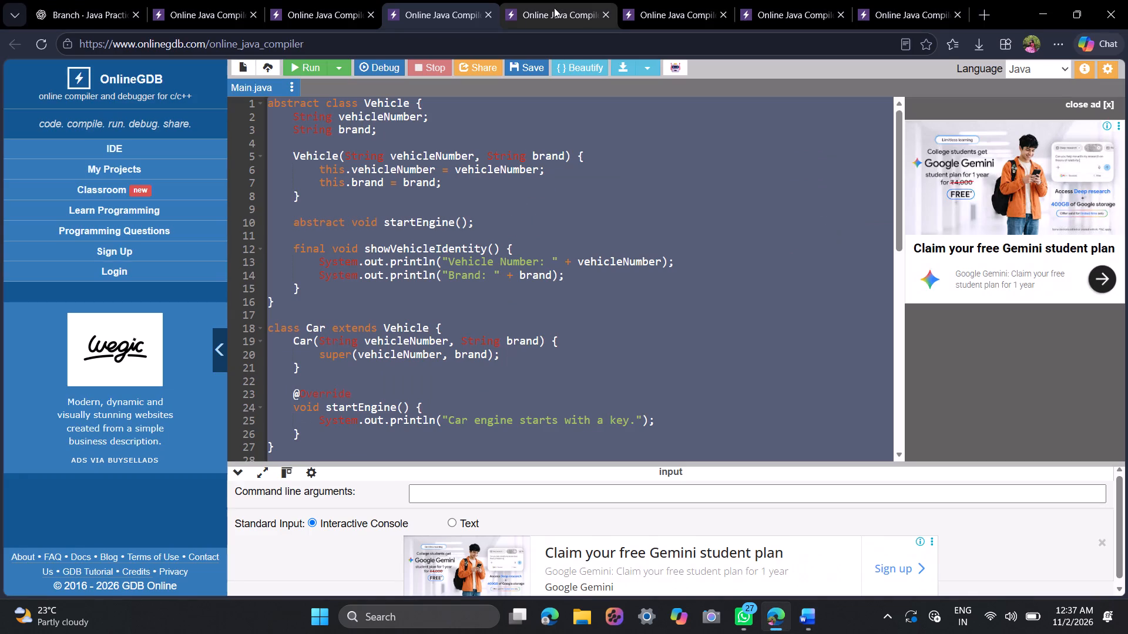
click(554, 10)
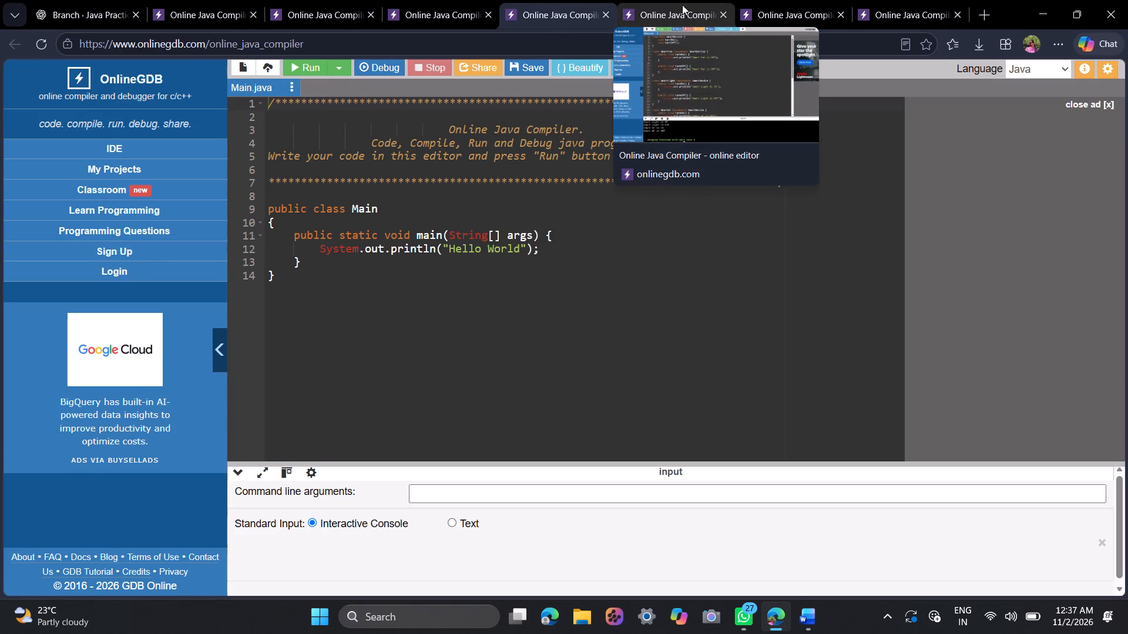
click(770, 8)
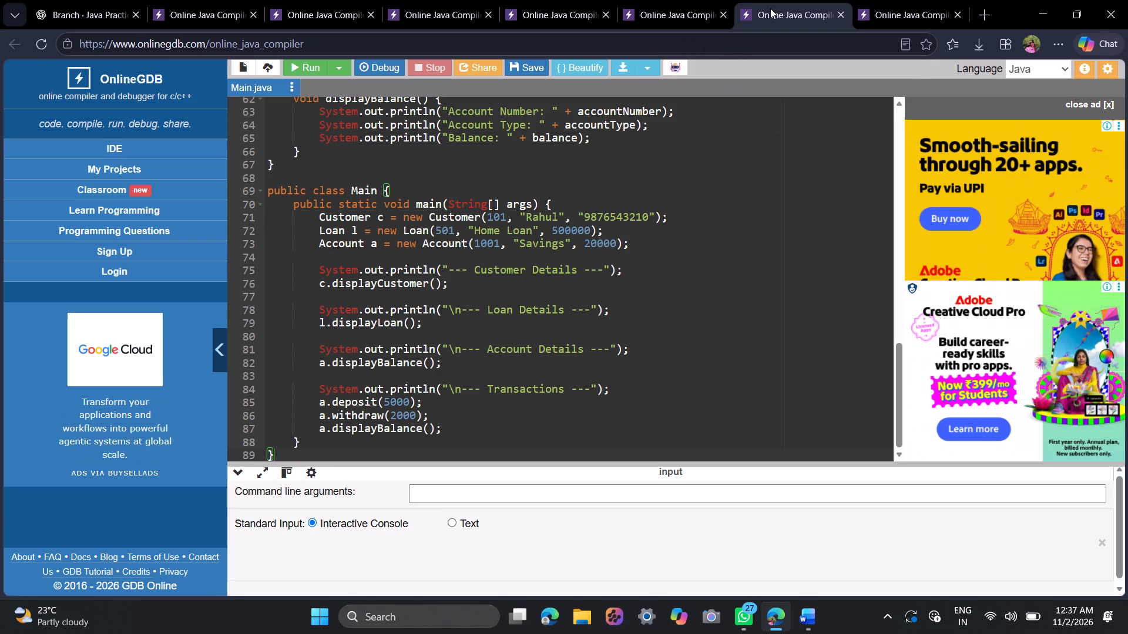
click(689, 18)
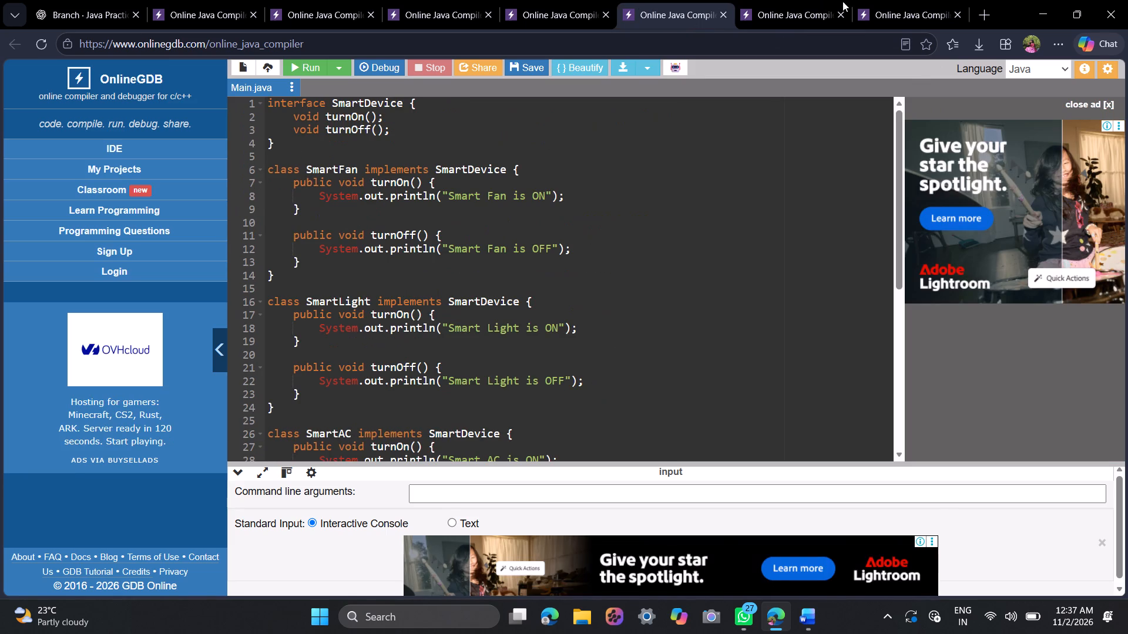
click(899, 15)
click(888, 7)
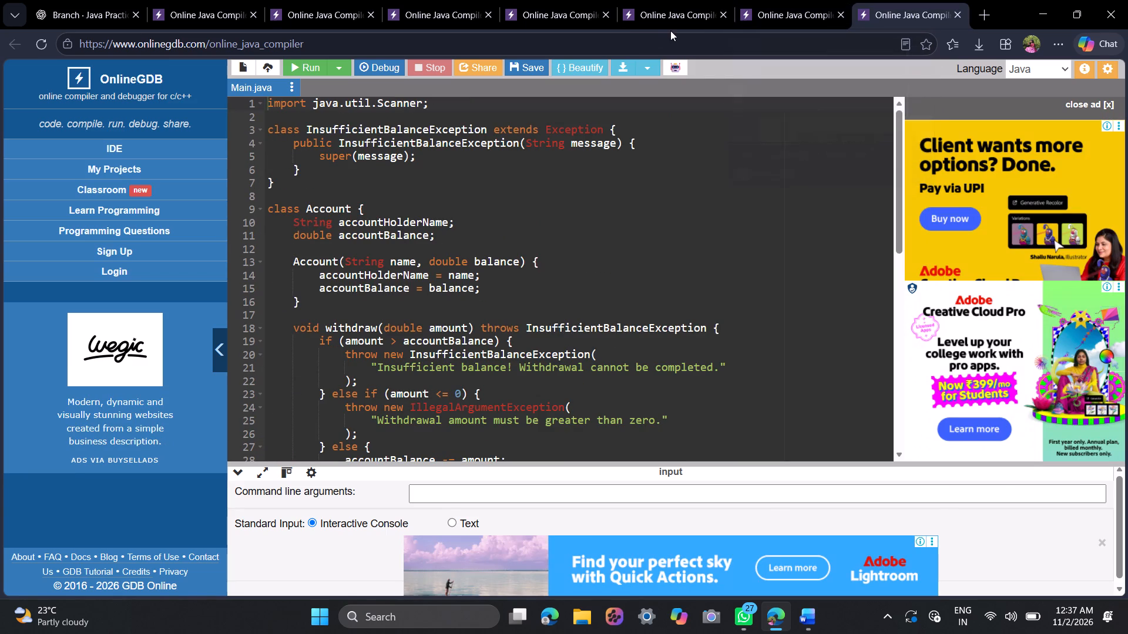
click(559, 16)
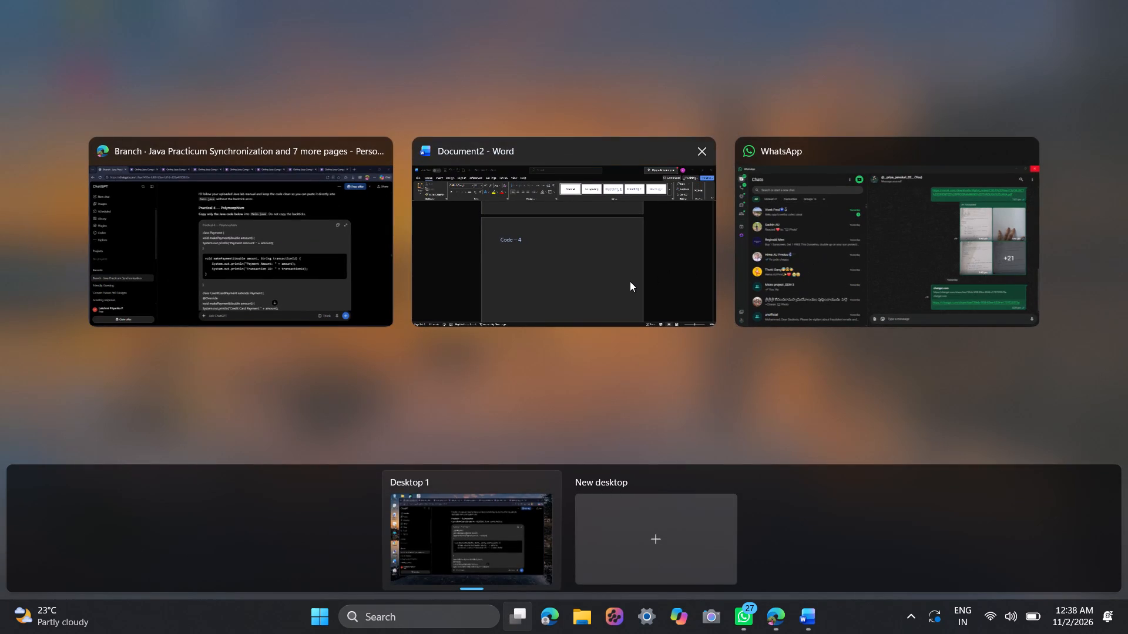
Paste the copied Practical 4 payment program into the empty editor of the fourth OnlineGDB tab in Edge and run it.
click(356, 298)
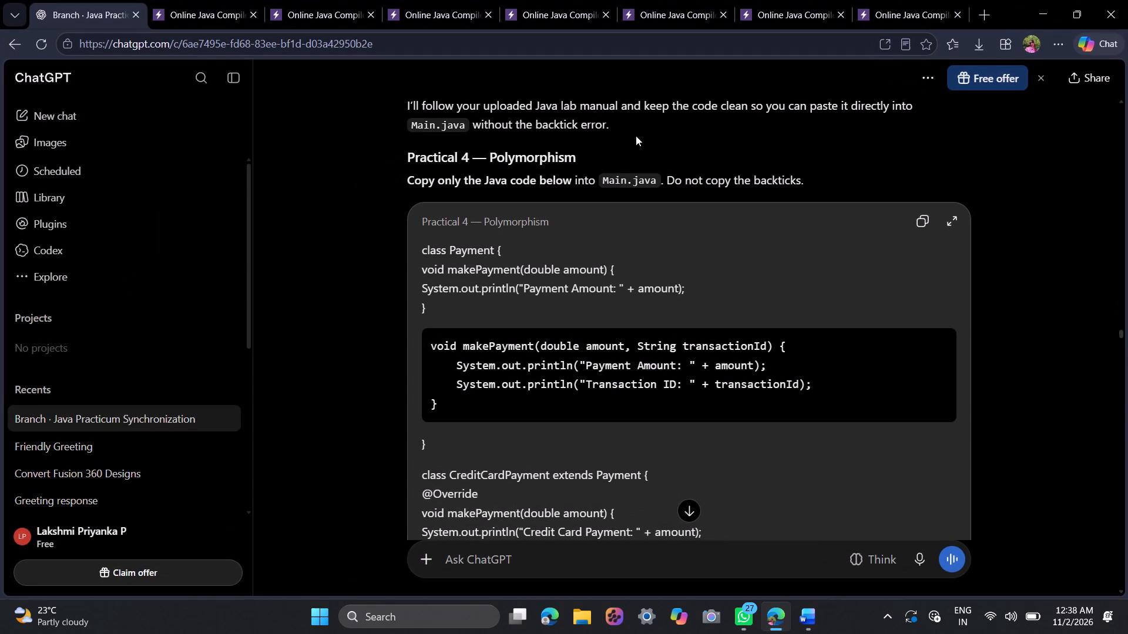
click(572, 11)
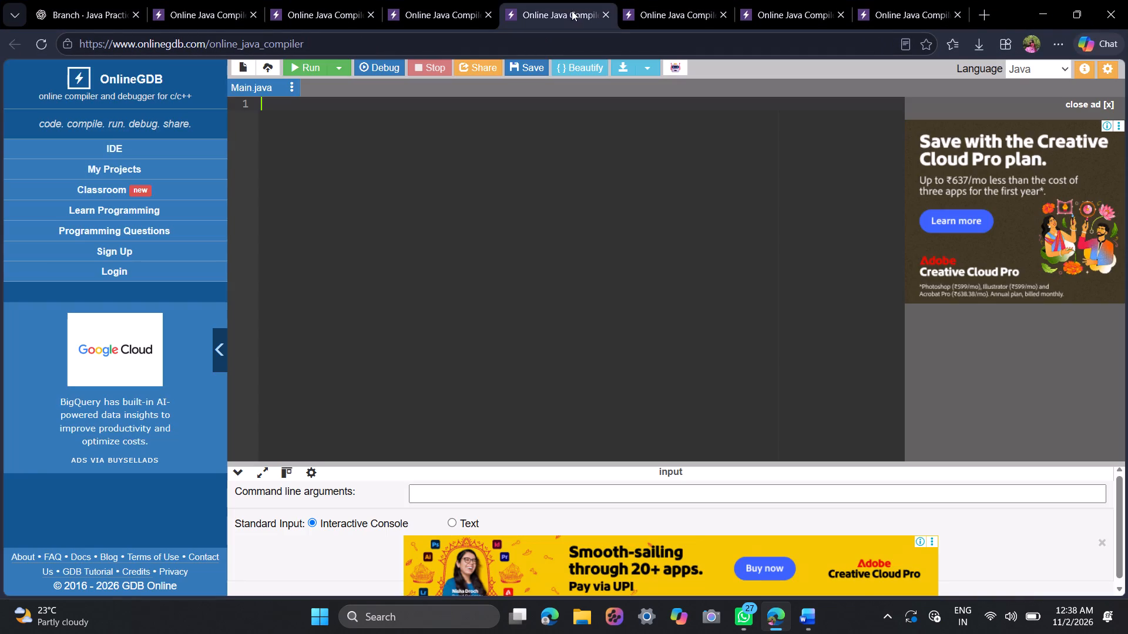
click(432, 104)
key(ctrl+v)
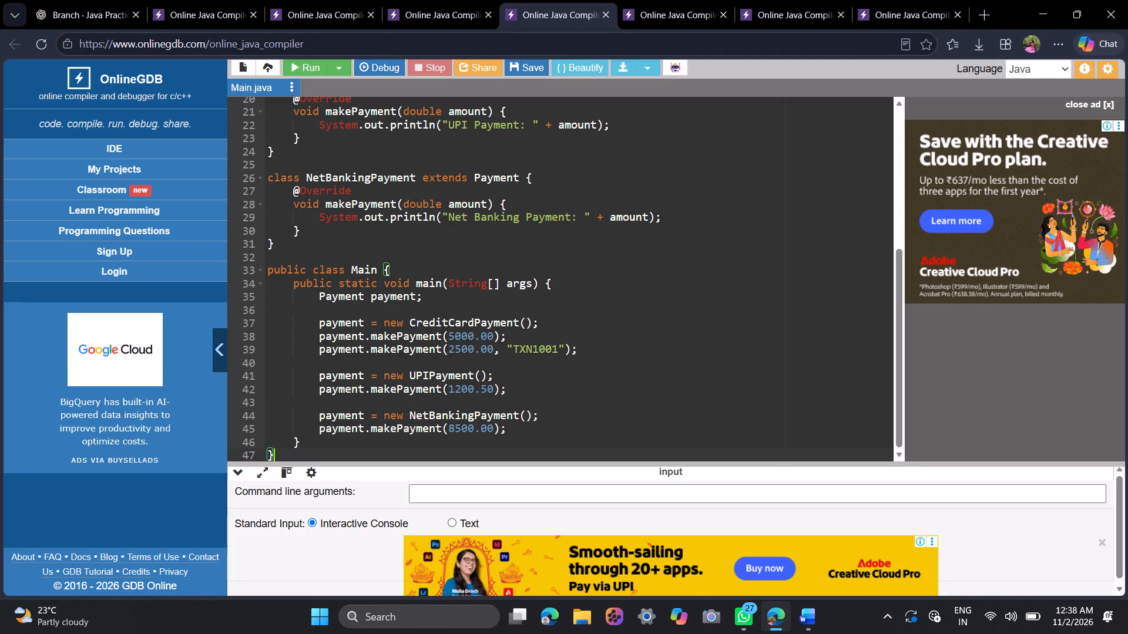
click(290, 63)
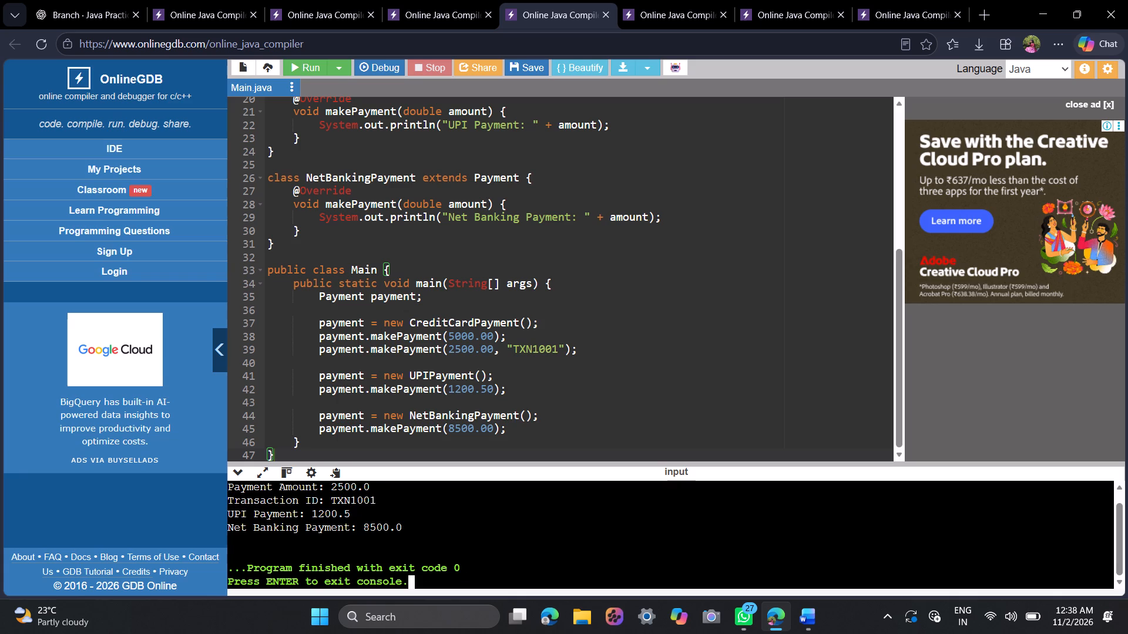
Switch to Document2 in Word, at the blank line below the "Code – 4" heading.
click(582, 287)
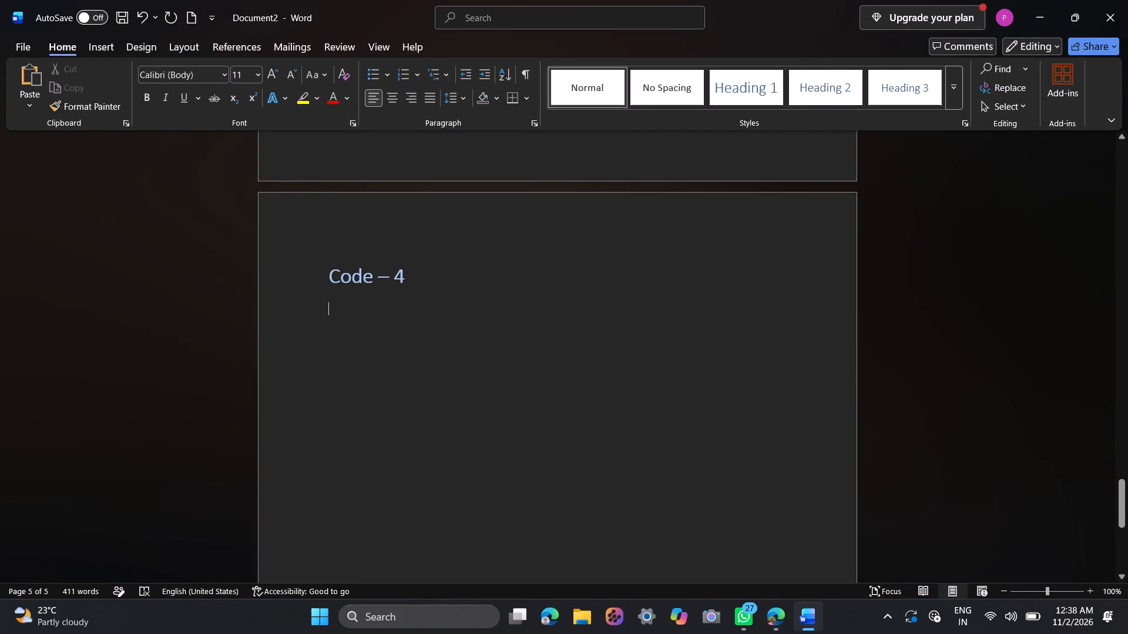
Paste the copied Payment program below the "Code – 4" heading in the Word document.
key(ctrl+v)
scroll(394, 375, down, 1)
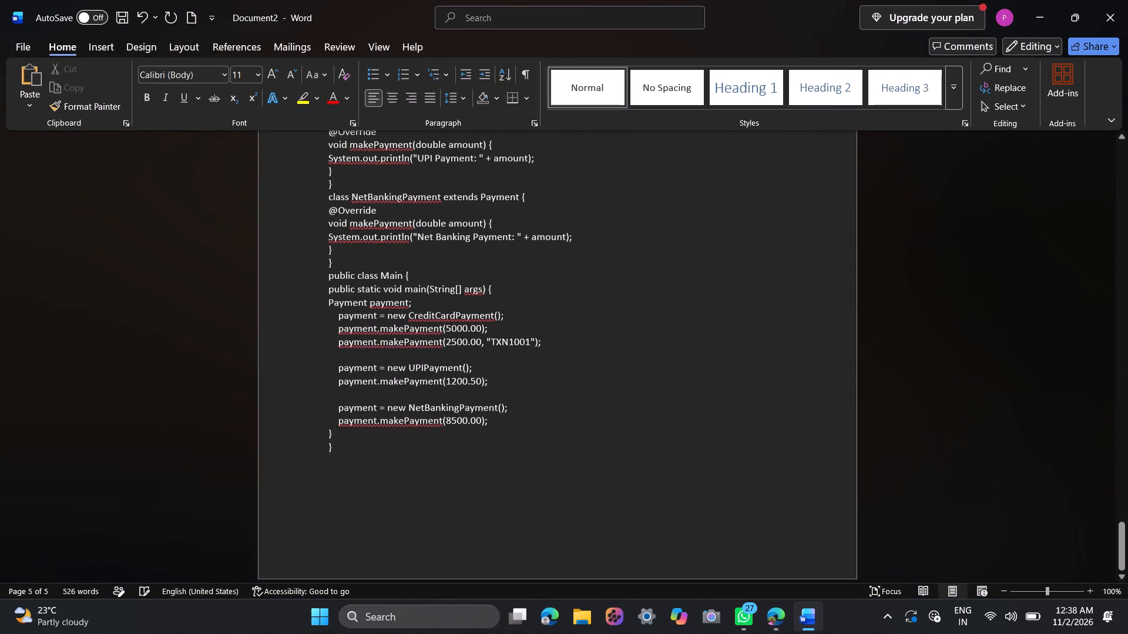
scroll(394, 375, down, 1)
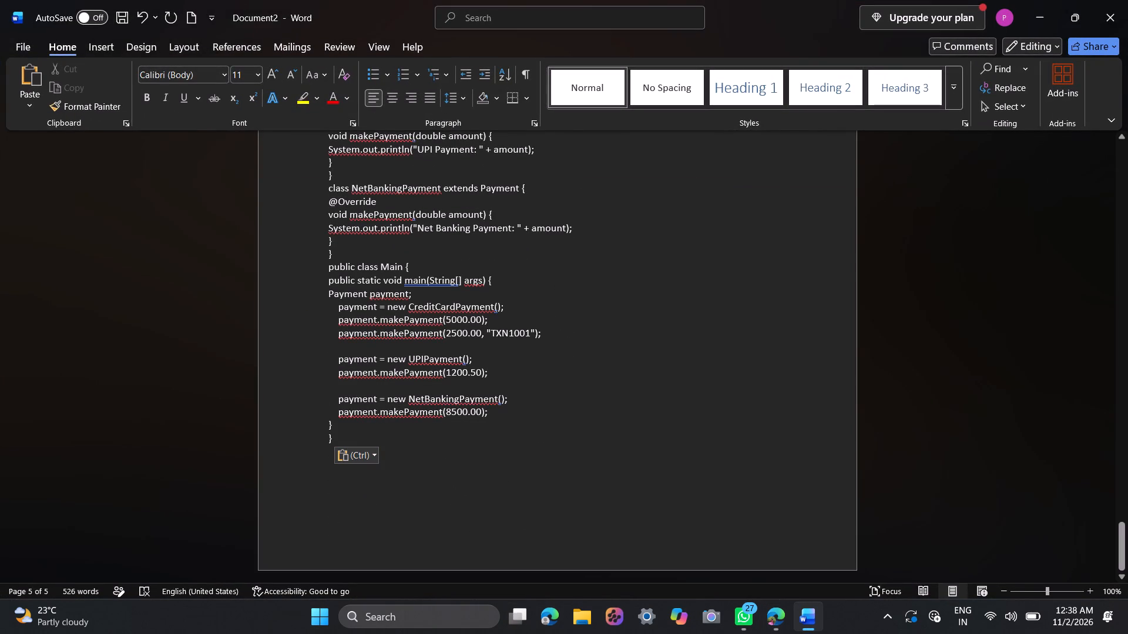
Add the line "Code – 5" after the end of the Payment program, with blank lines before and after it.
key(Return)
key(Return)
key(ctrl+c)
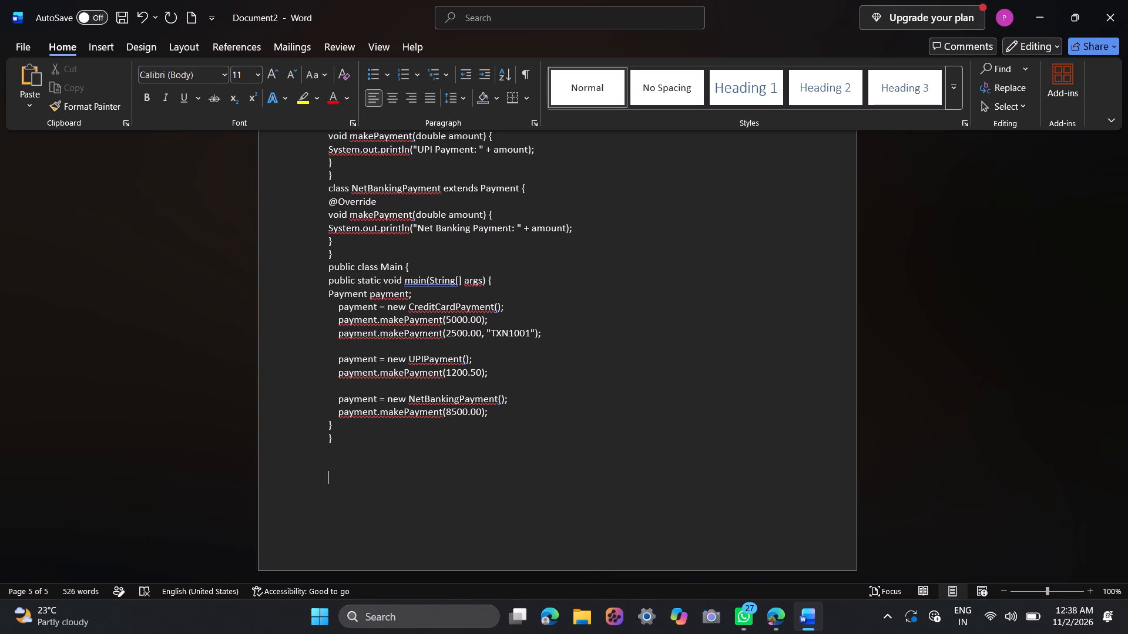
key(o)
key(BackSpace)
text(Code)
key(space)
text(-)
key(space)
text(5)
key(space)
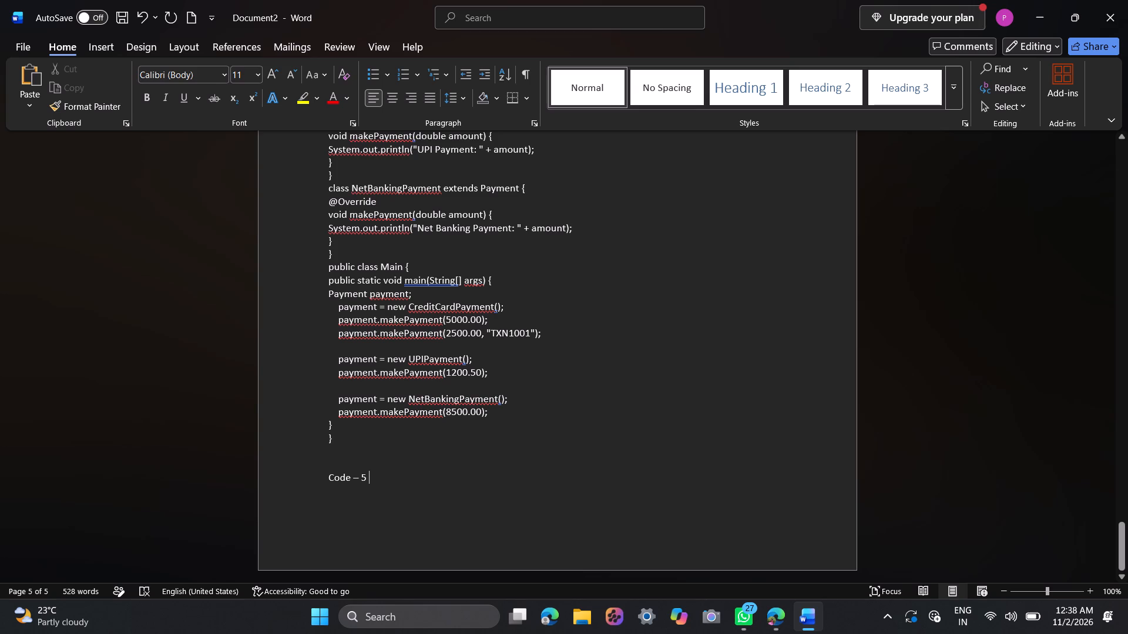
key(Return)
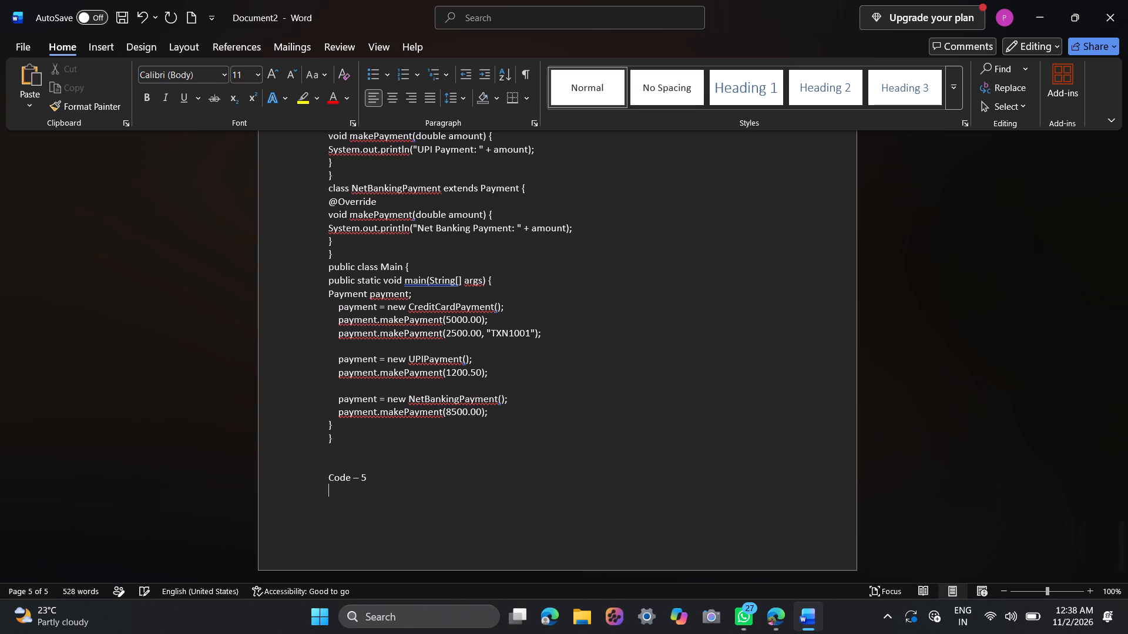
key(Return)
key(Up)
key(Up)
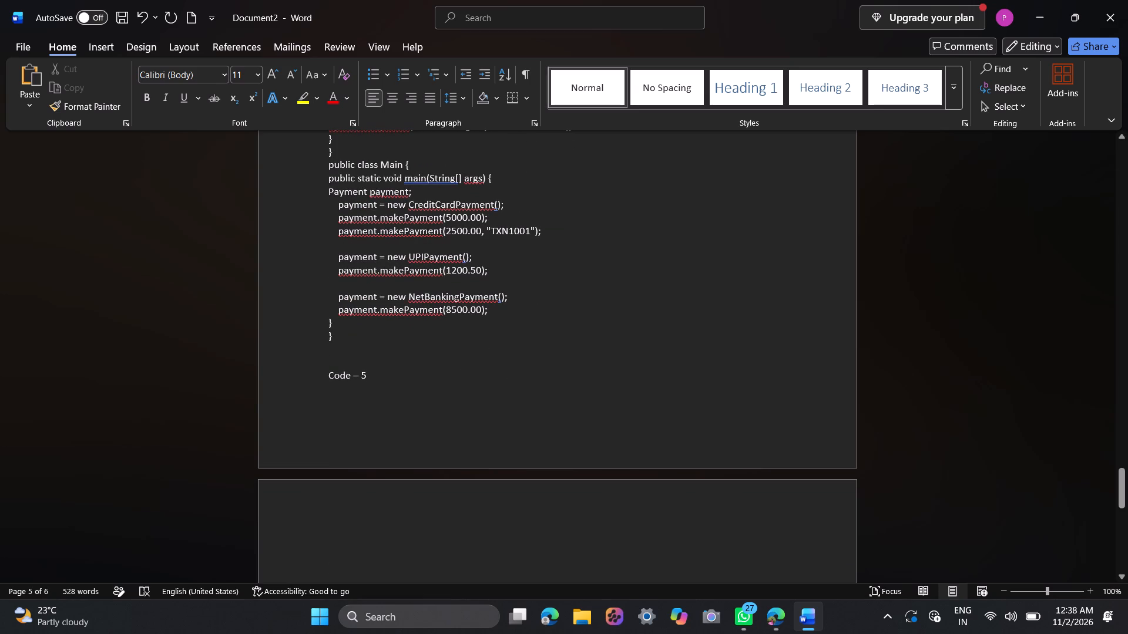
Format the "Code – 5" line as a bold Heading 1 with font size 22.
drag(330, 376, 355, 377)
drag(355, 377, 376, 376)
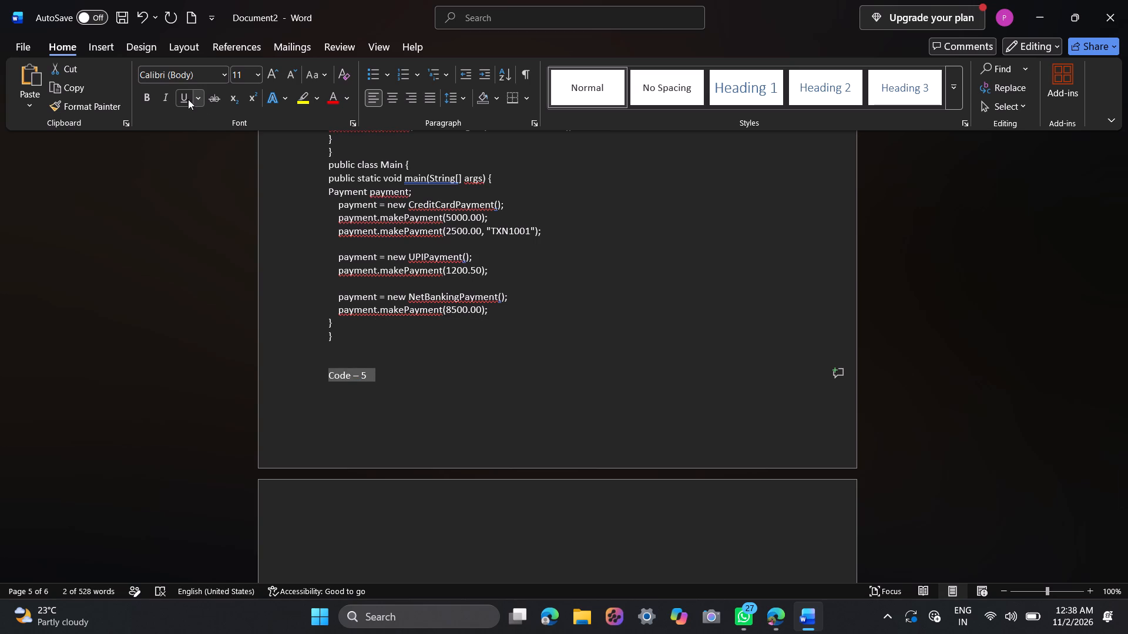
click(258, 75)
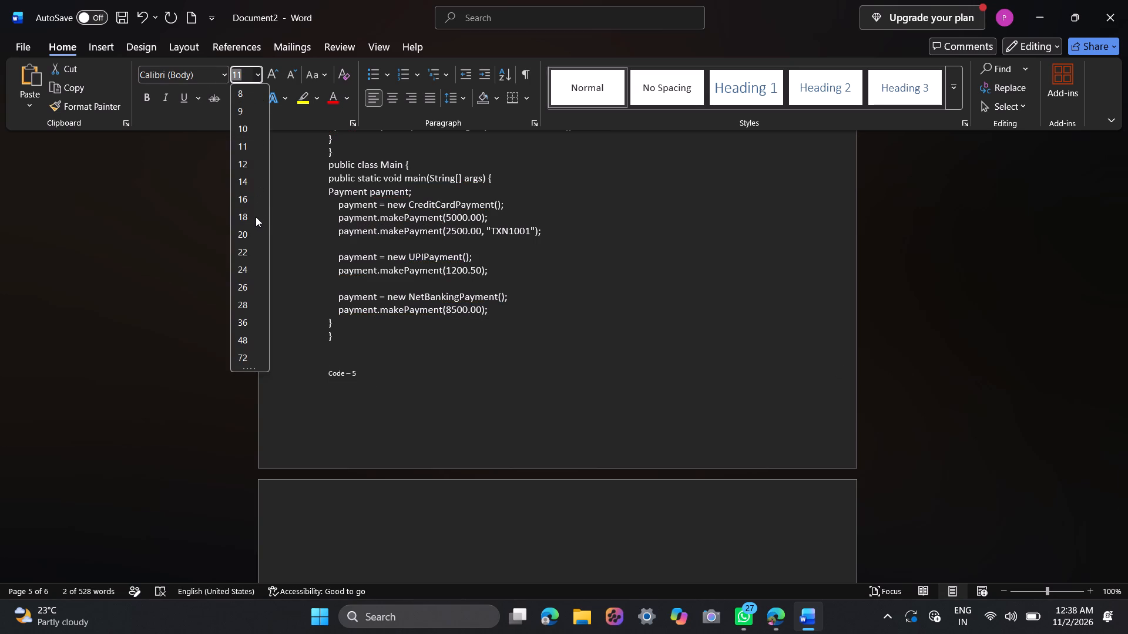
click(250, 249)
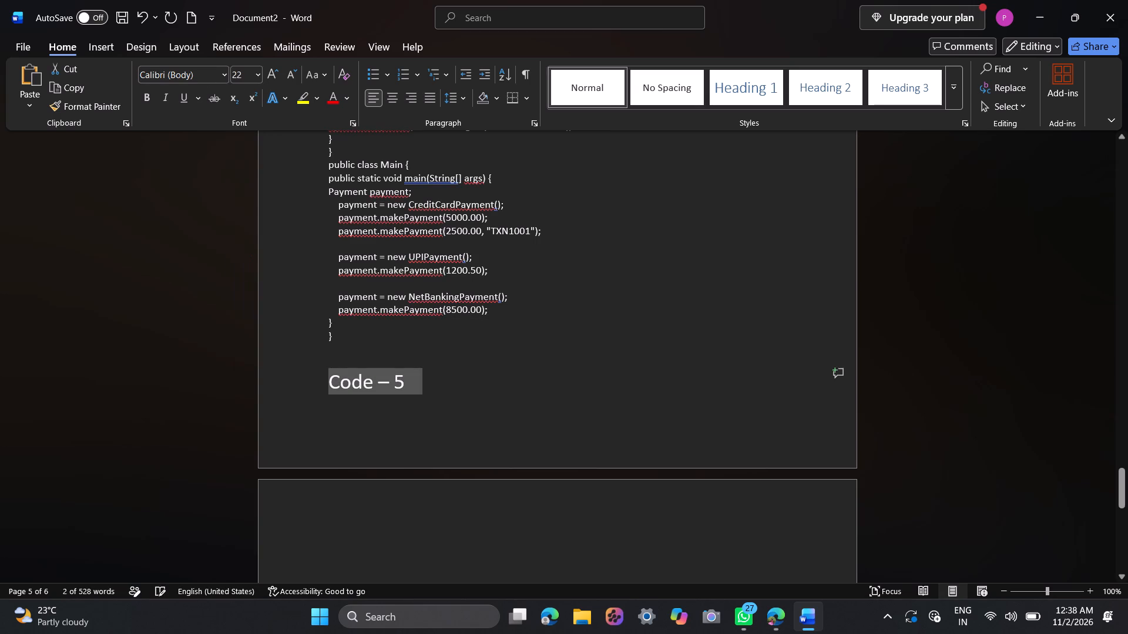
click(756, 78)
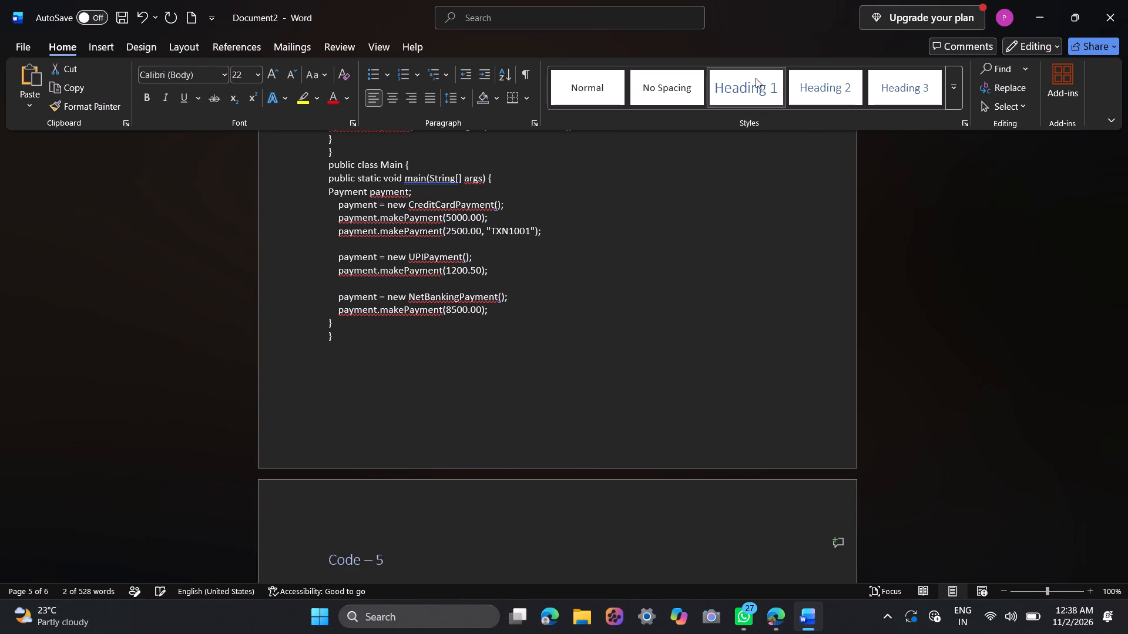
scroll(518, 466, down, 1)
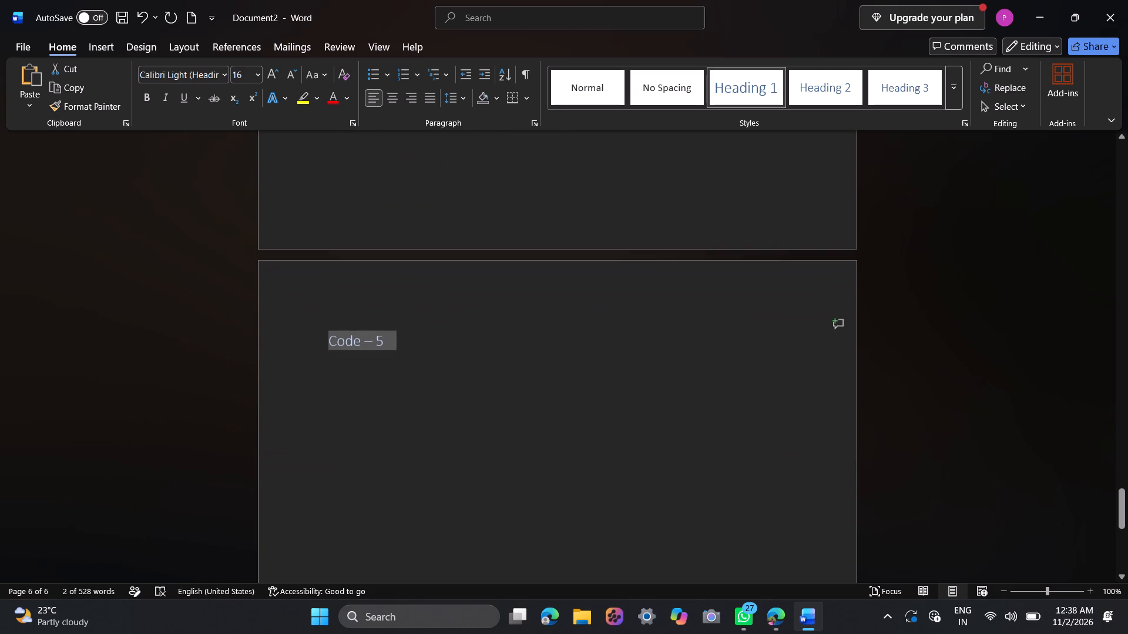
click(149, 98)
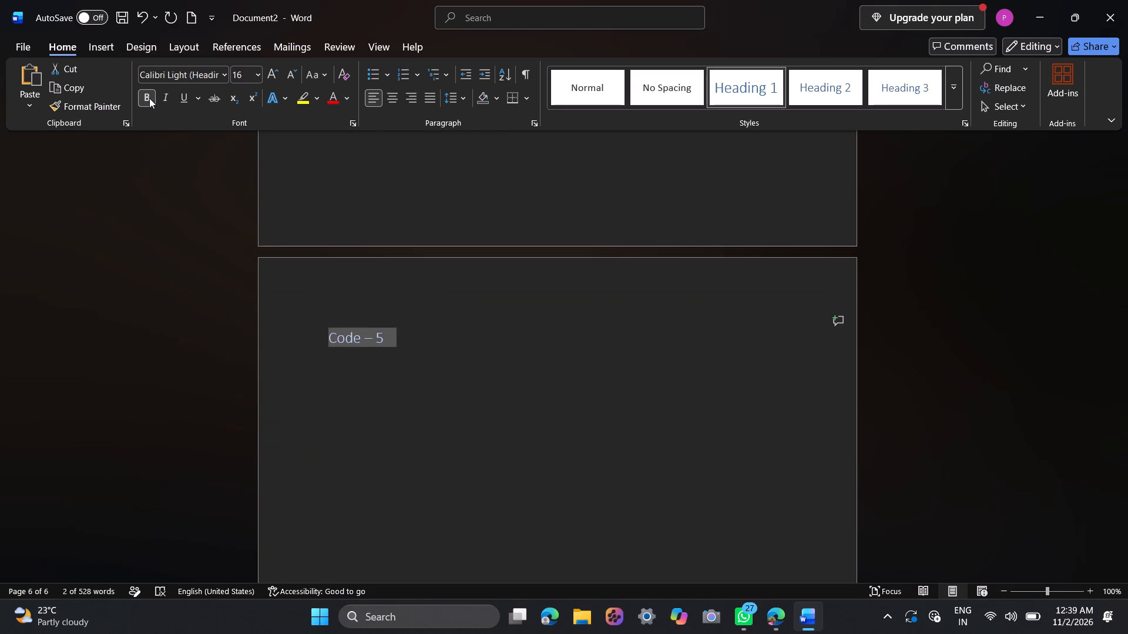
click(263, 70)
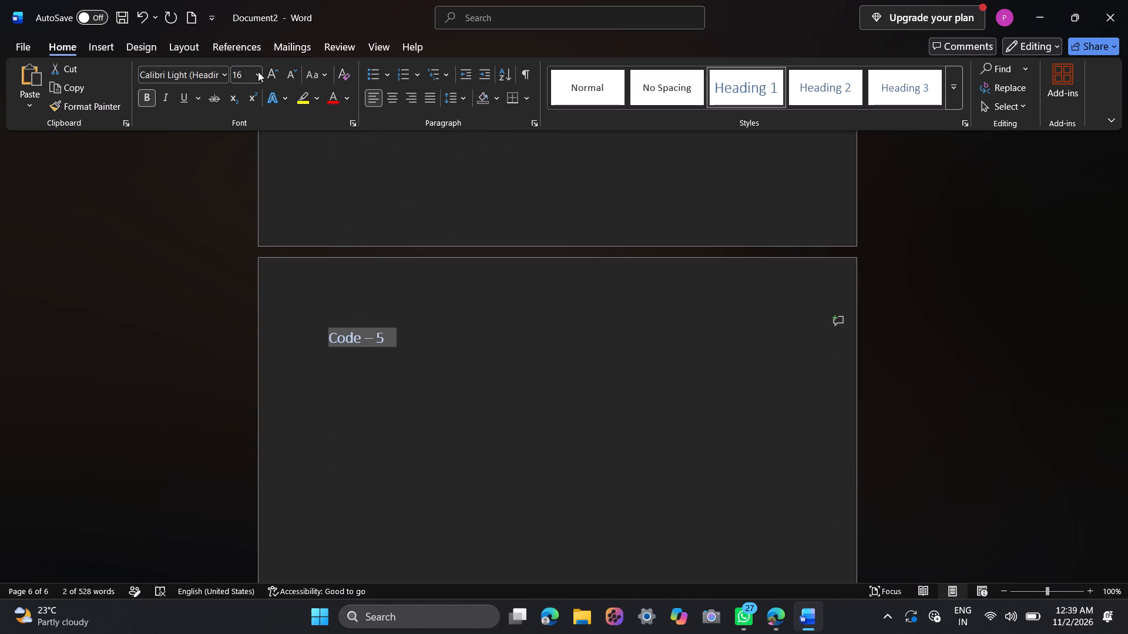
click(257, 72)
click(253, 251)
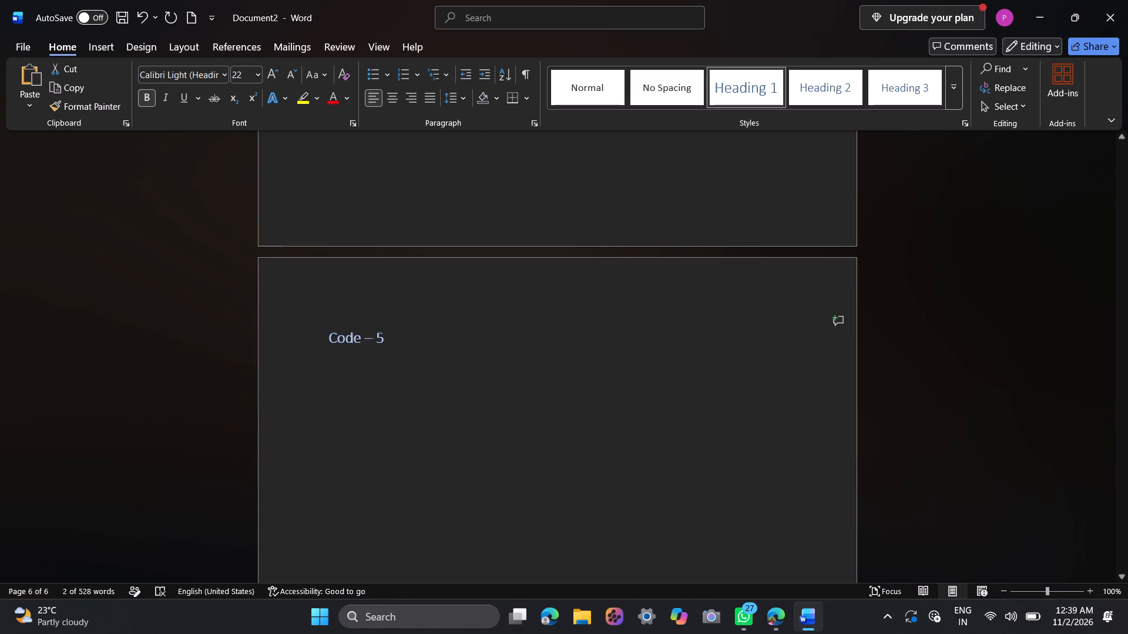
Start a new blank line below the "Code – 5" heading.
click(519, 360)
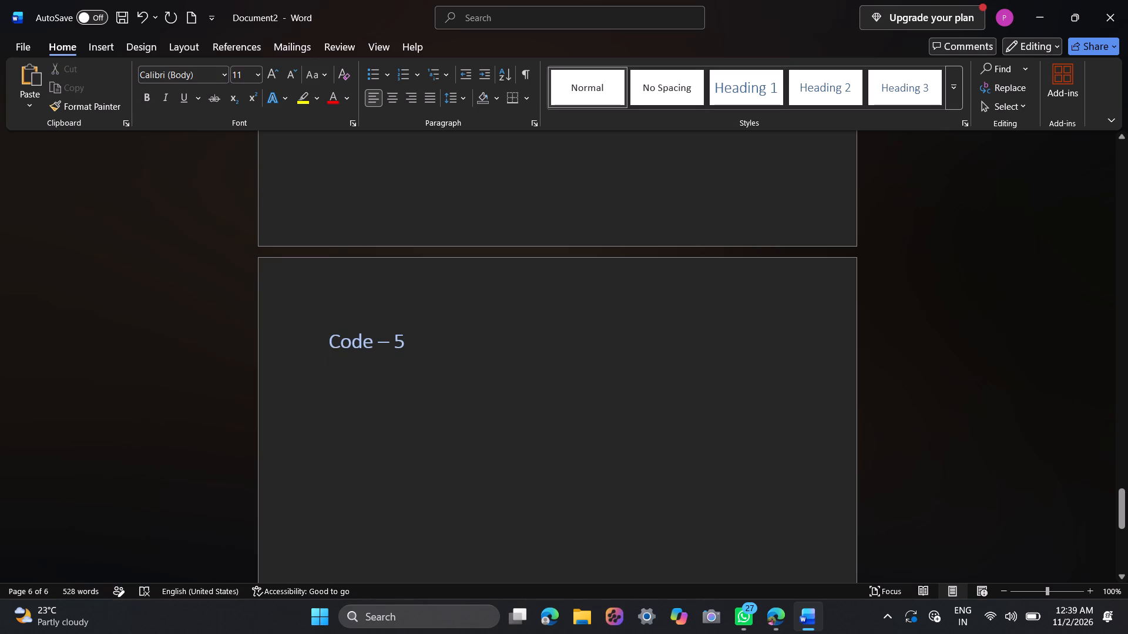
key(Return)
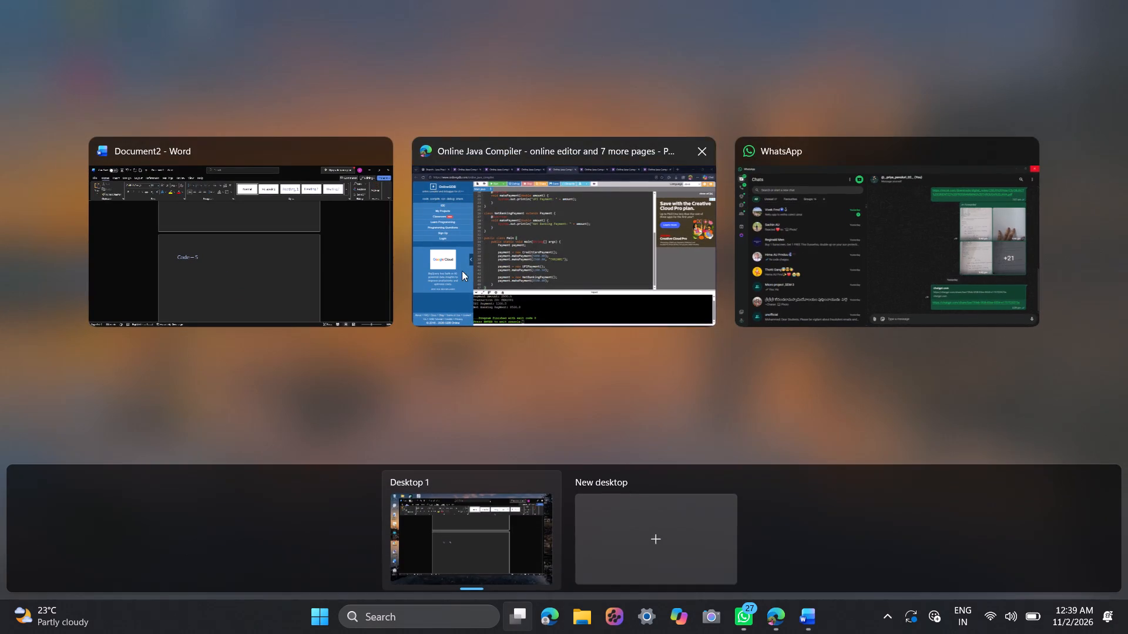
Switch to Edge, copy the whole SmartDevice program from its OnlineGDB tab, and return to the Word document.
click(539, 225)
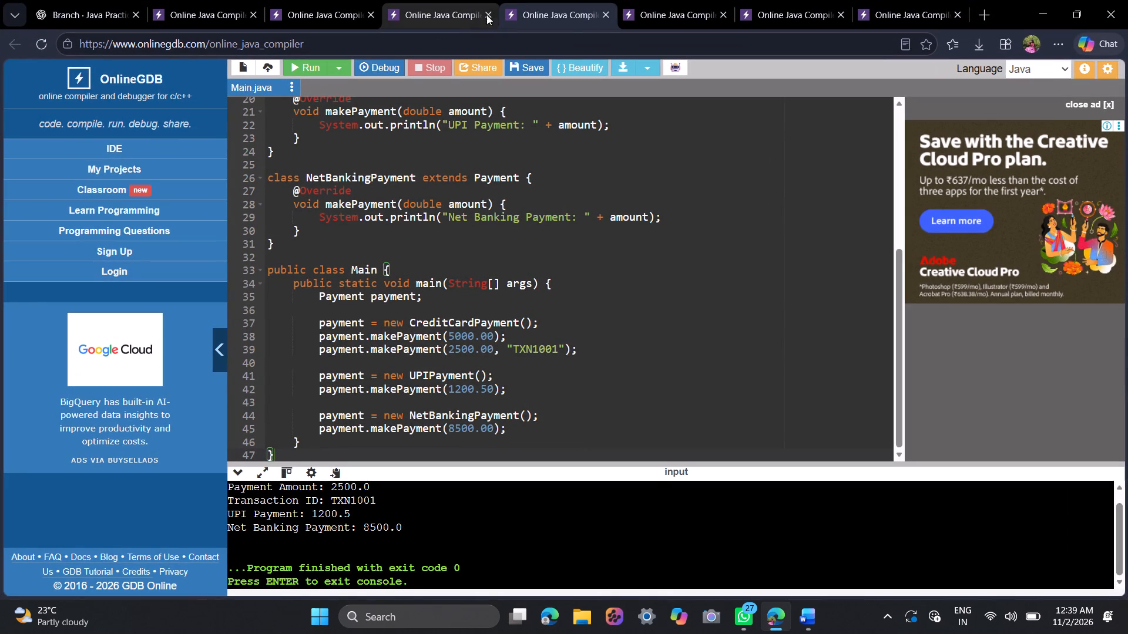
click(649, 9)
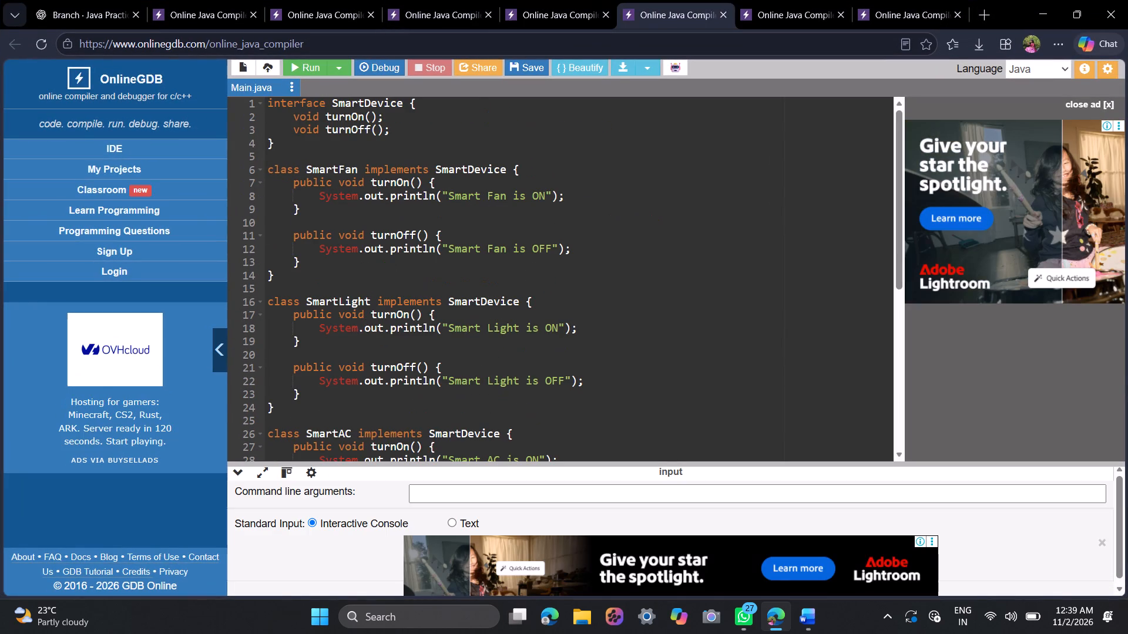
click(294, 191)
key(ctrl+a)
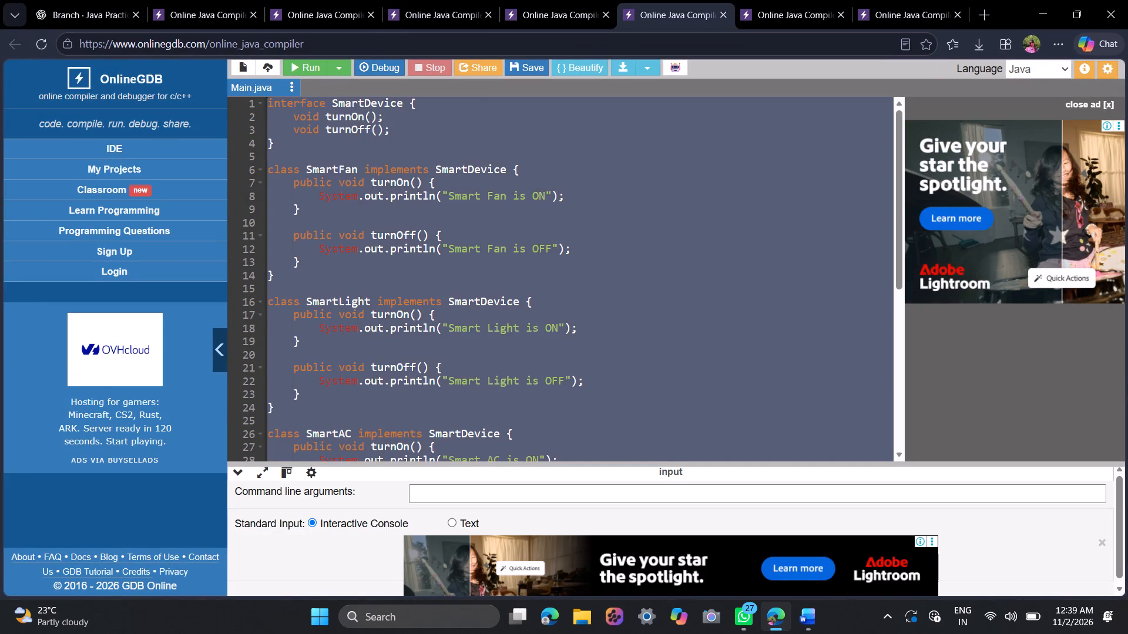
key(ctrl+c)
key(Tab)
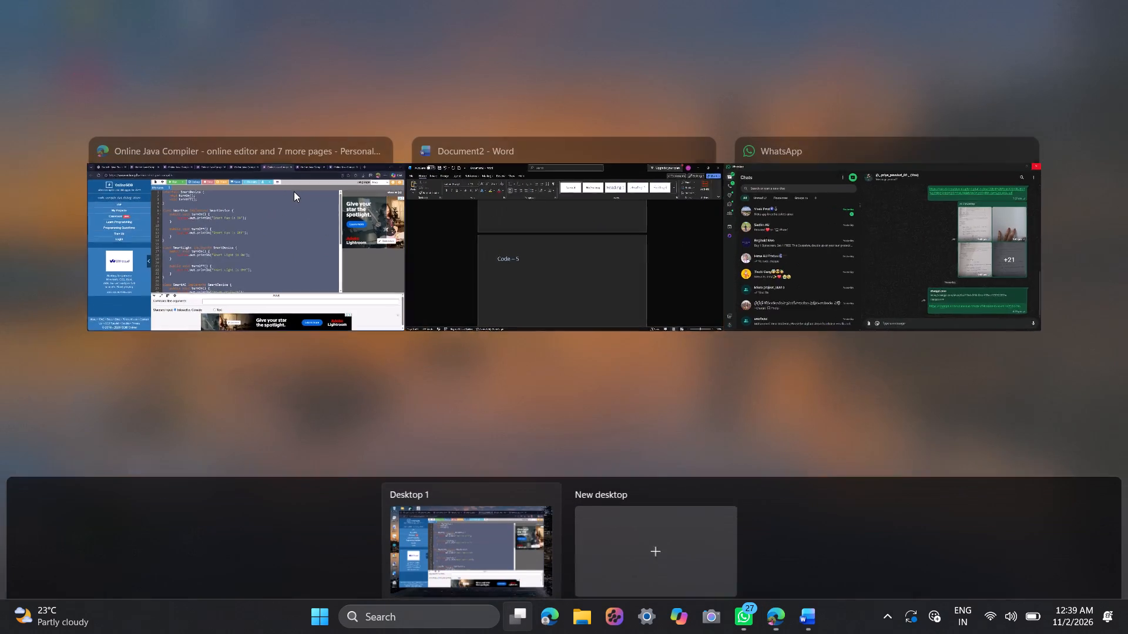
click(502, 231)
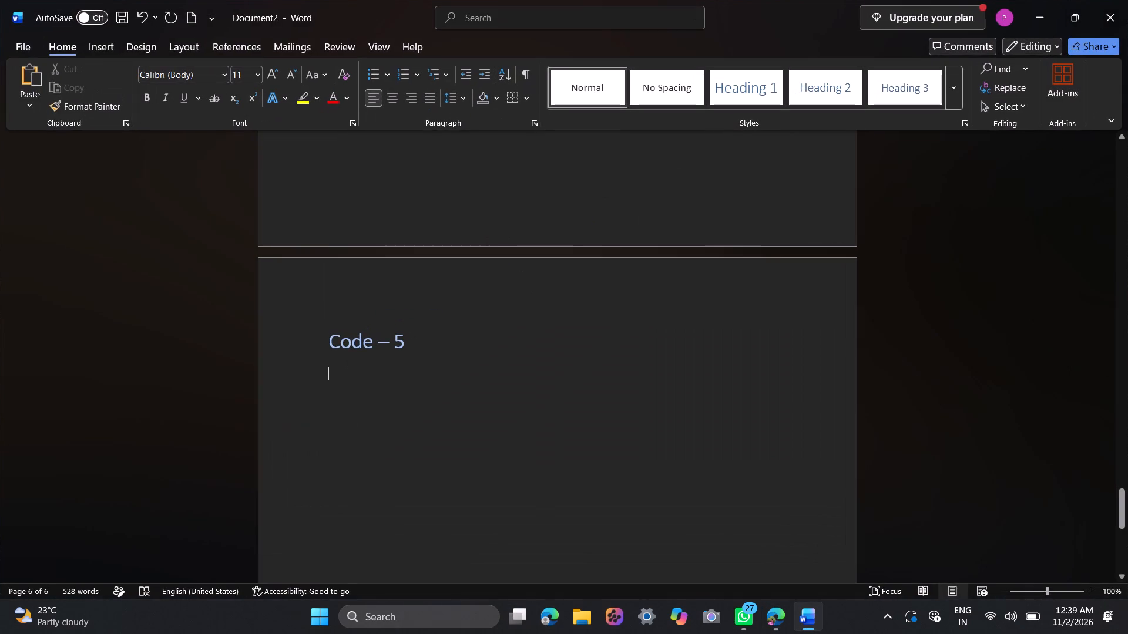
Paste the copied SmartDevice program below the "Code – 5" heading.
key(ctrl+v)
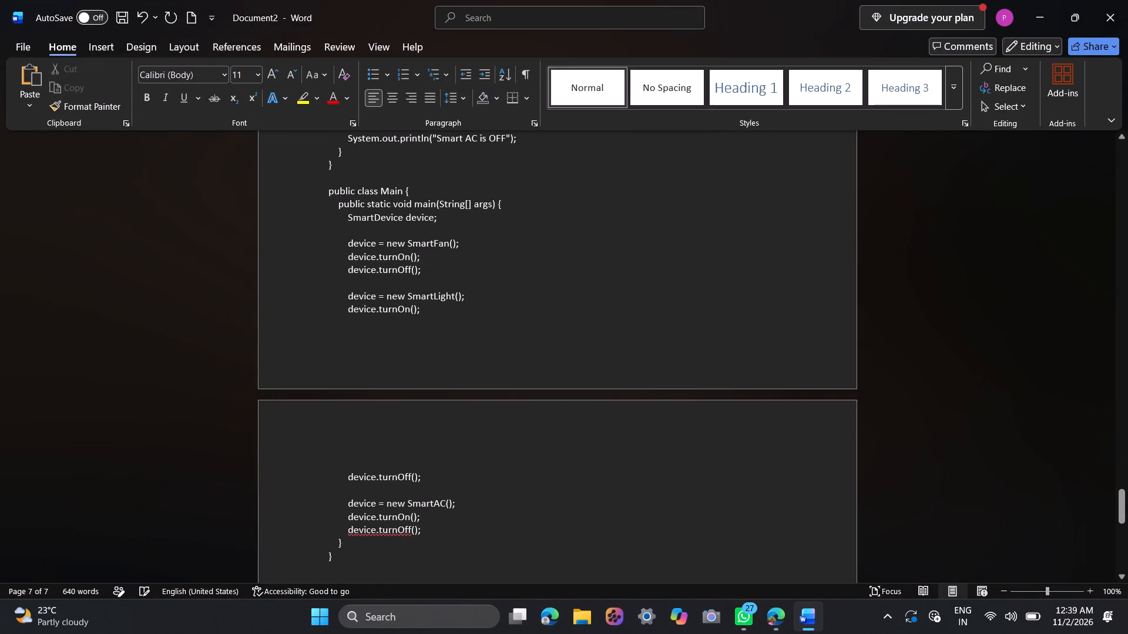
Add the line "Code - 6" after the end of the SmartDevice program, leaving two blank lines before it.
scroll(468, 457, down, 2)
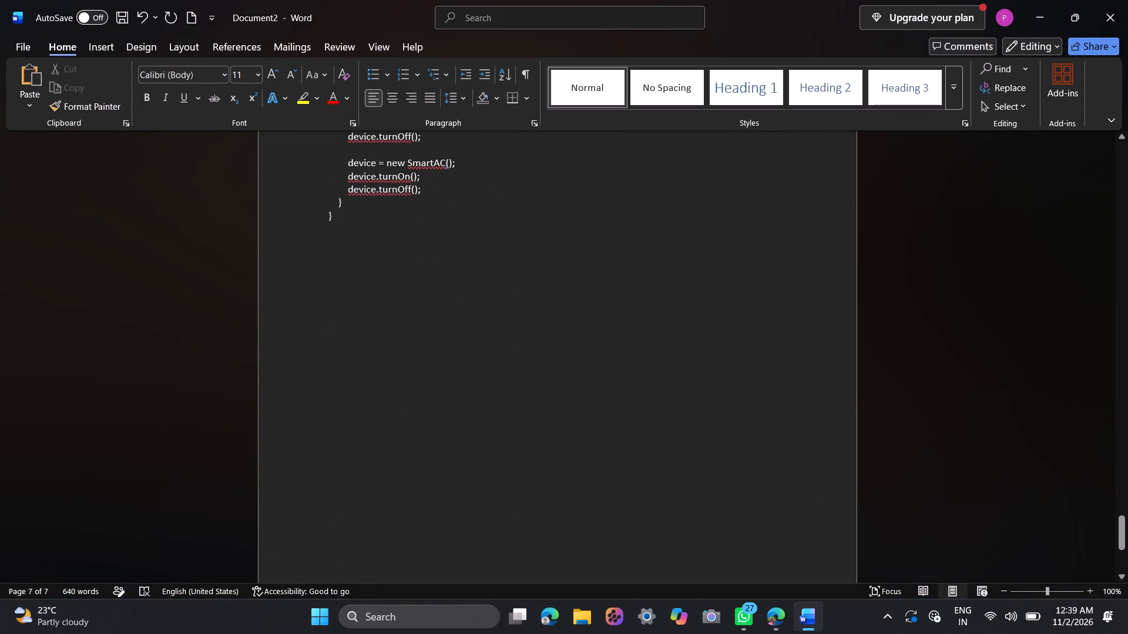
key(Return)
key(Return)
key(Return)
text(Code)
key(space)
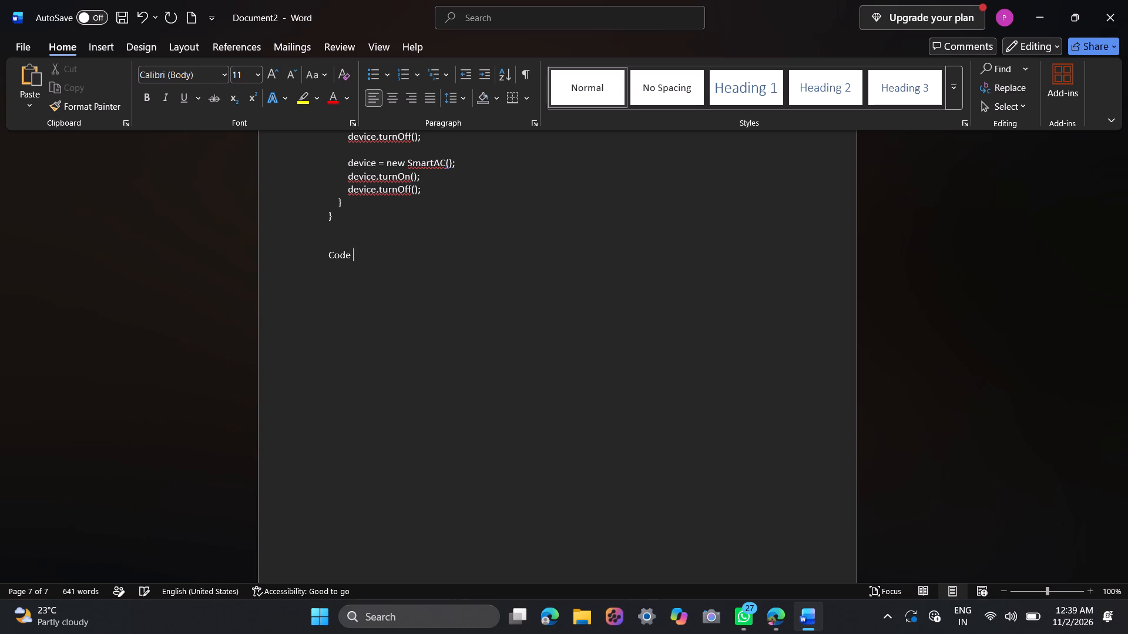
text(-)
key(space)
key(6)
Format the "Code - 6" line as a bold Heading 1 with font size 22.
drag(327, 254, 374, 259)
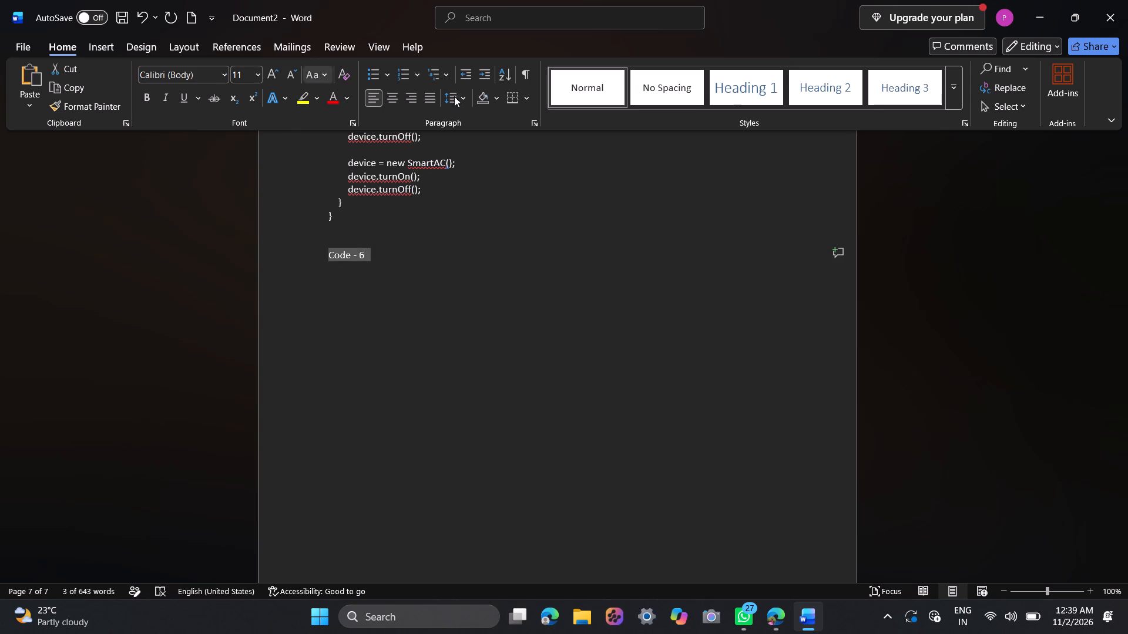
click(727, 72)
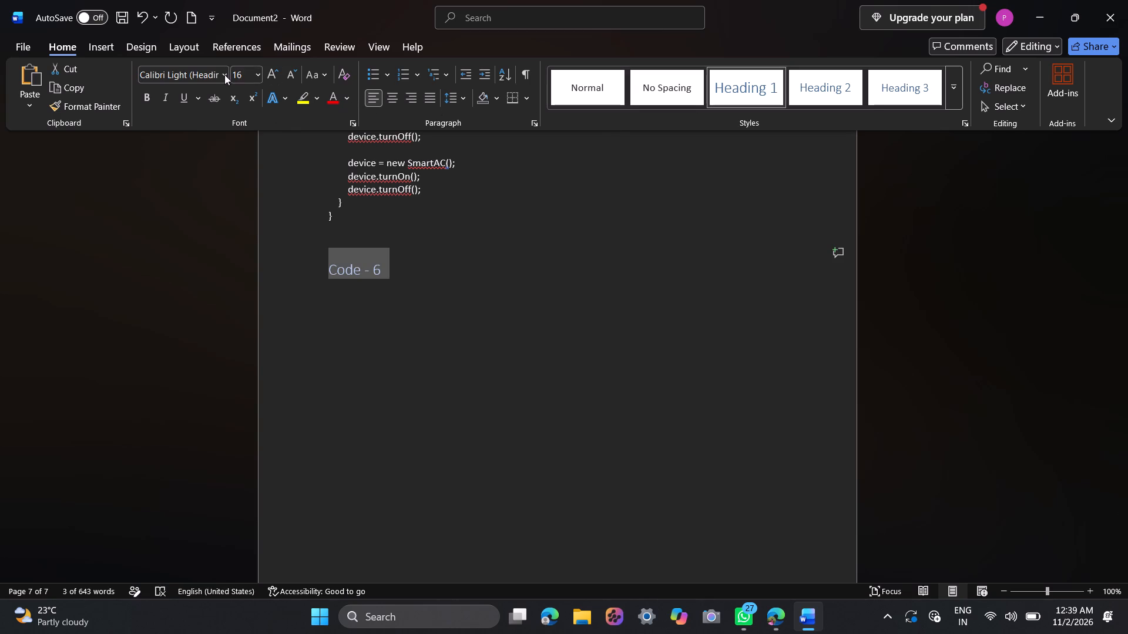
click(257, 76)
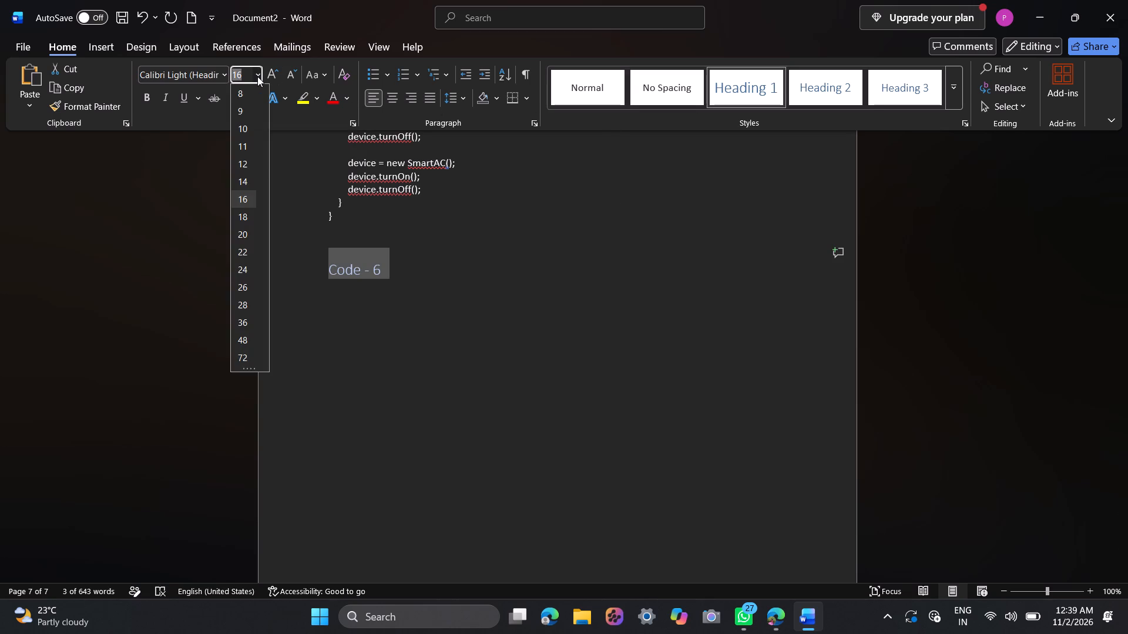
click(258, 248)
click(258, 248)
click(241, 249)
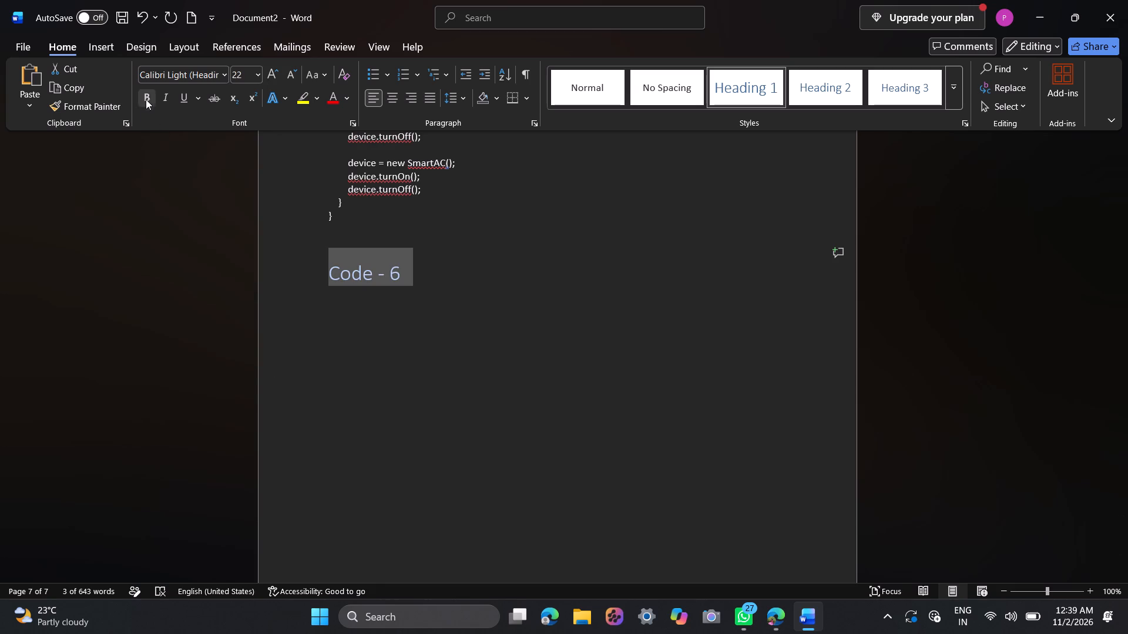
click(147, 96)
Start a new blank line below the "Code - 6" heading.
click(422, 267)
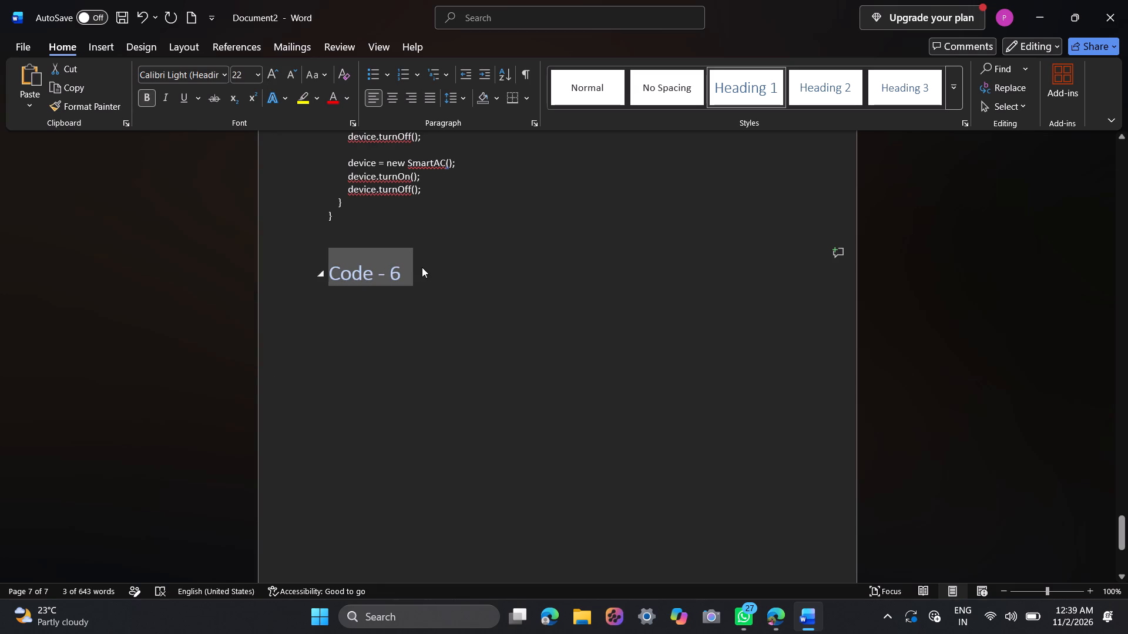
key(Return)
key(Return)
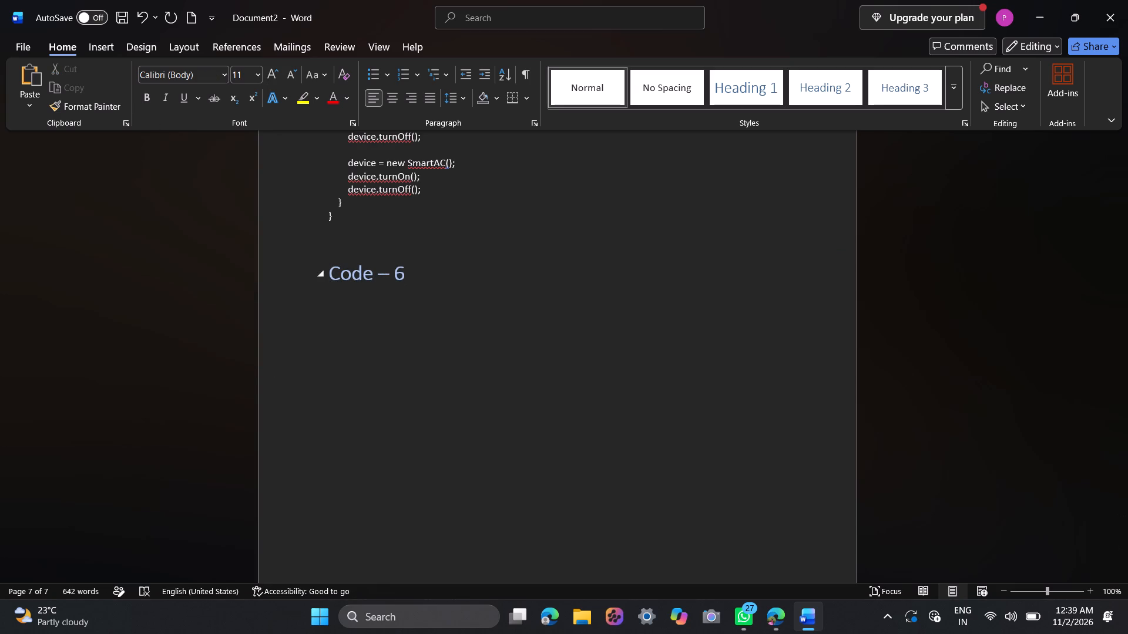
Switch to Edge, copy the whole Customer, Loan and Account program from its OnlineGDB tab, and paste it below the "Code – 6" heading in Word.
click(559, 267)
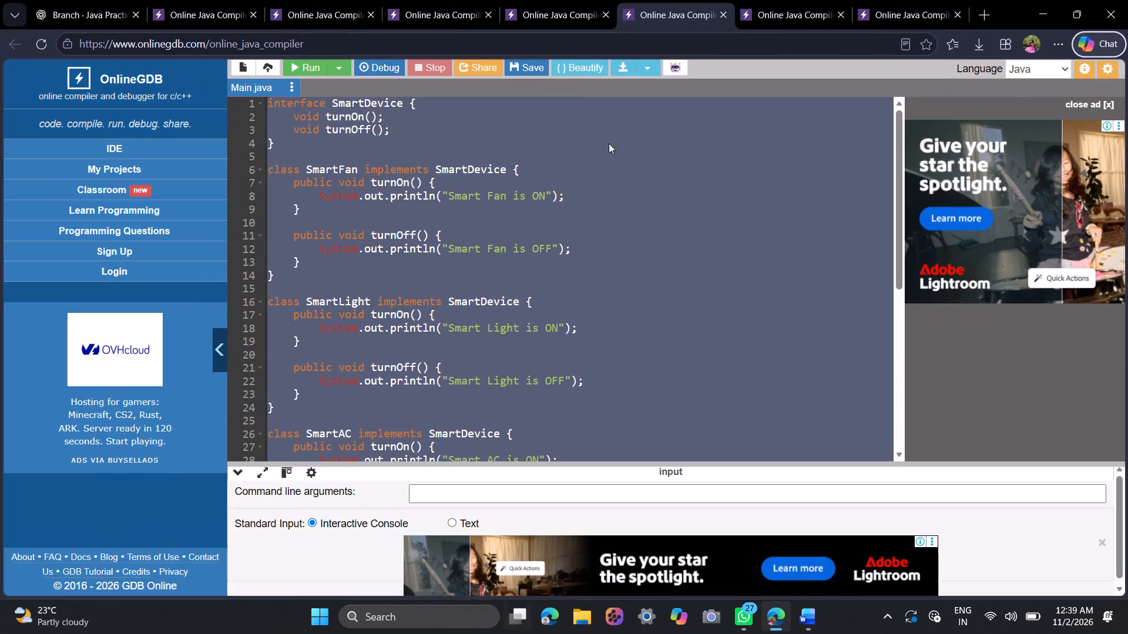
click(790, 2)
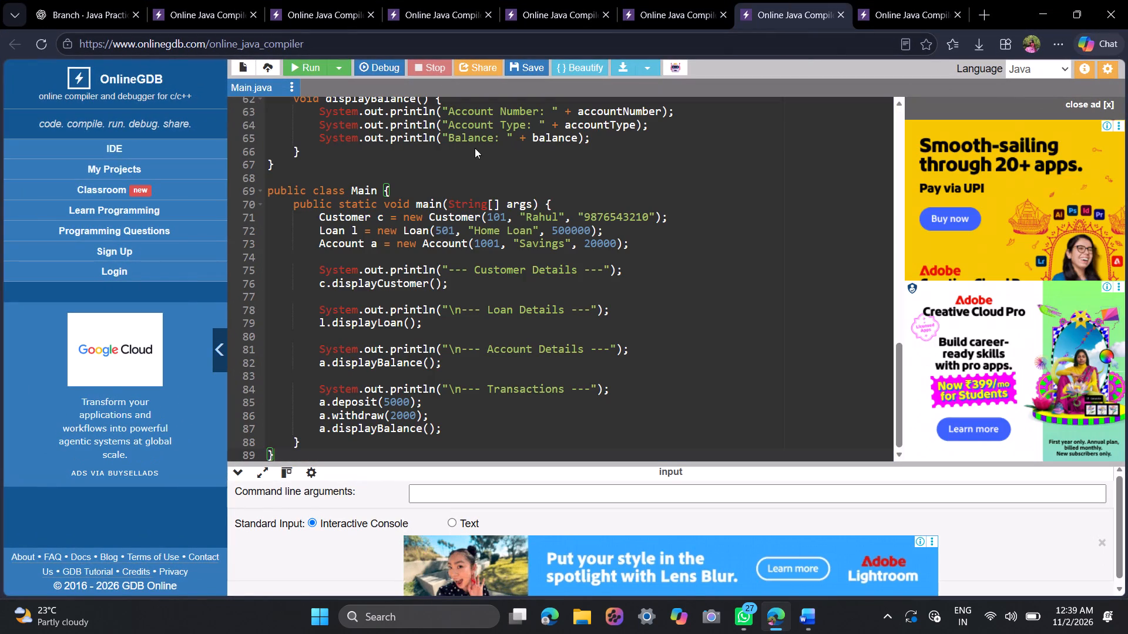
click(470, 133)
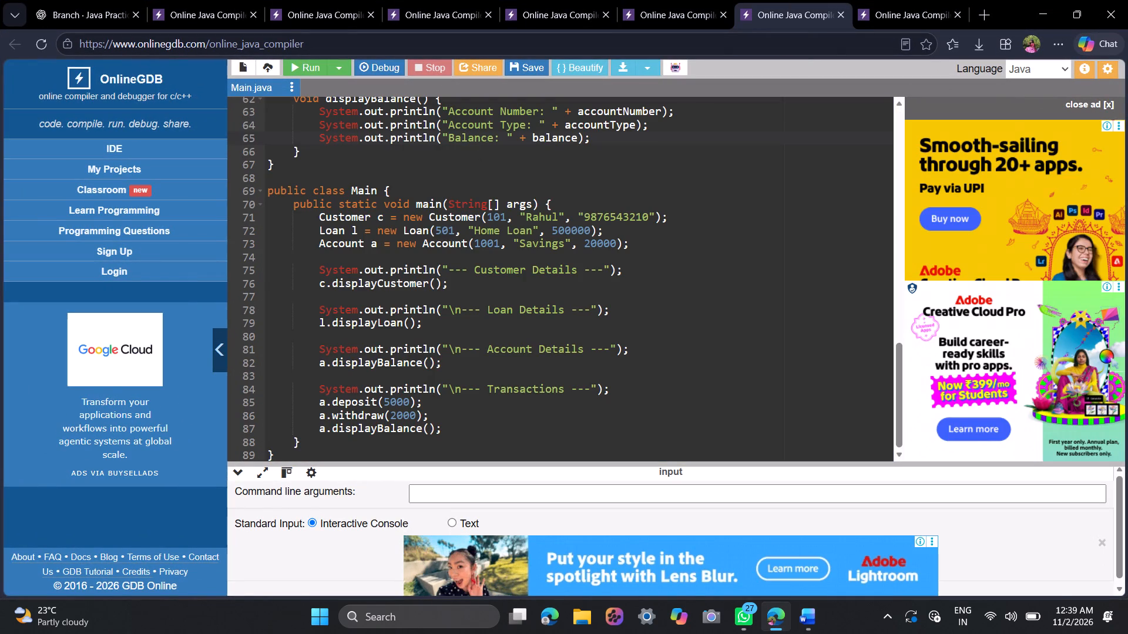
key(ctrl+a)
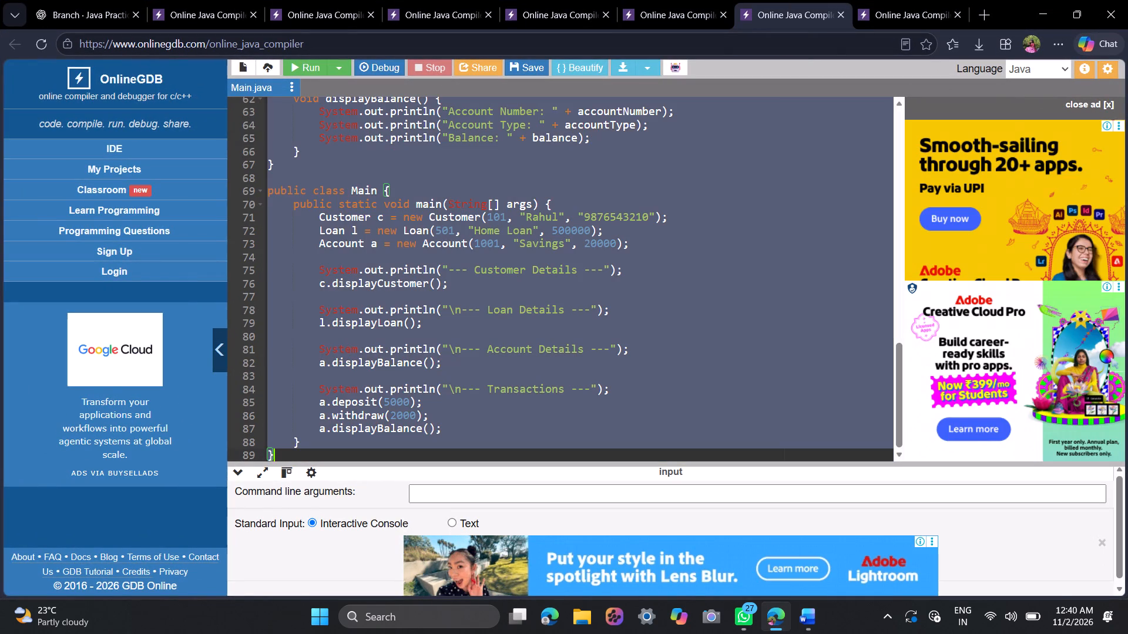
key(ctrl+c)
key(alt+Tab)
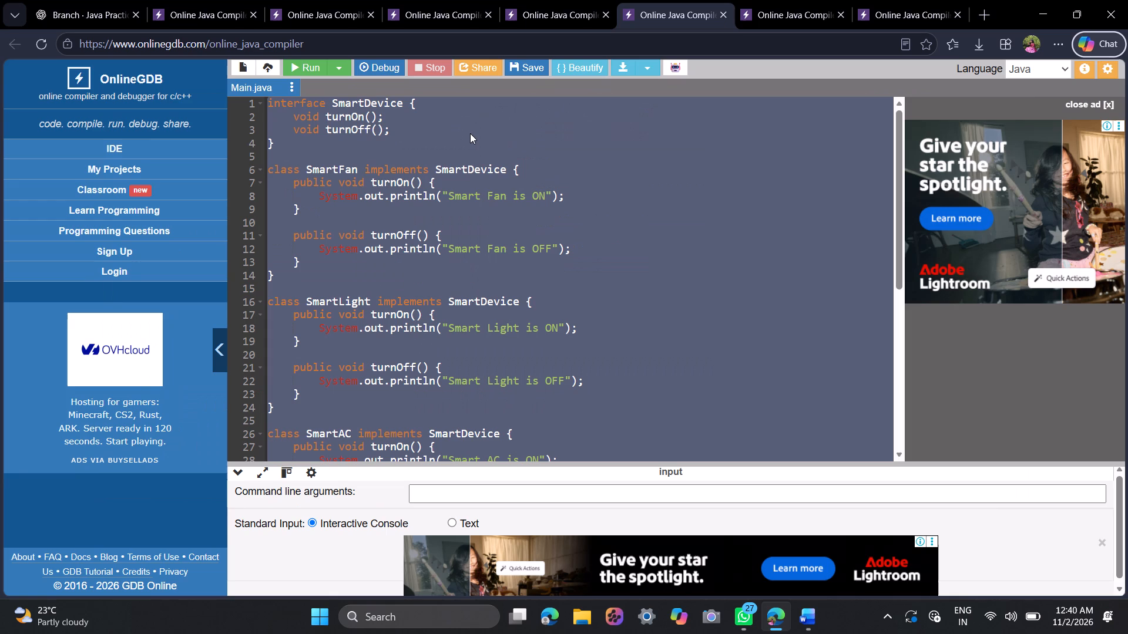
click(566, 262)
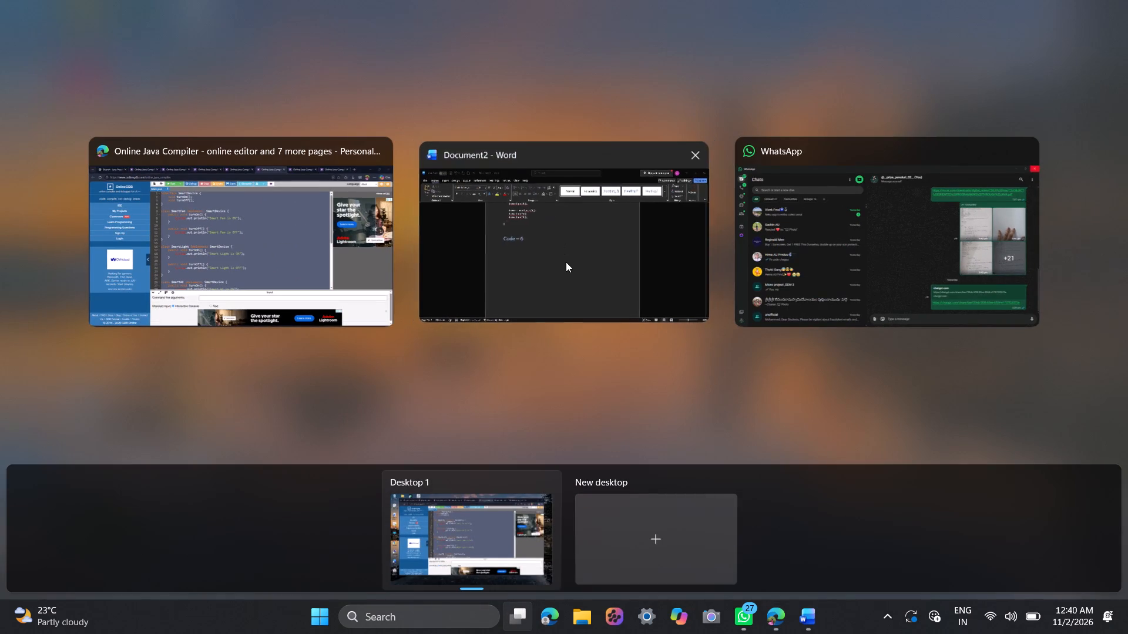
key(ctrl+v)
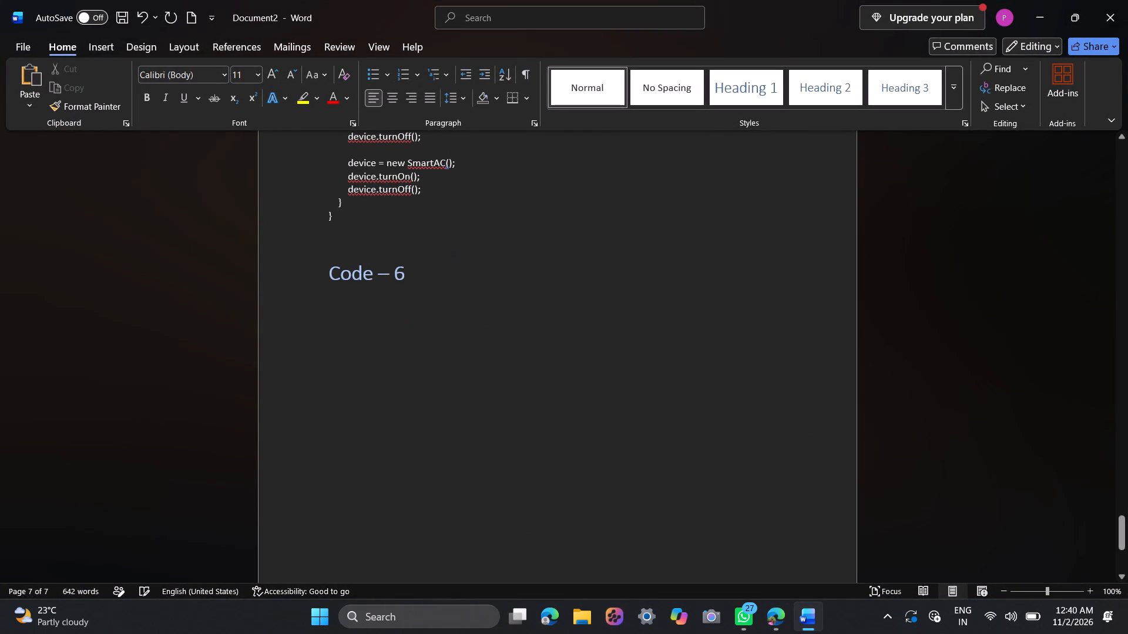
Add the line "Code - 7" after the end of the Customer, Loan and Account program, leaving two blank lines before it.
scroll(429, 465, down, 2)
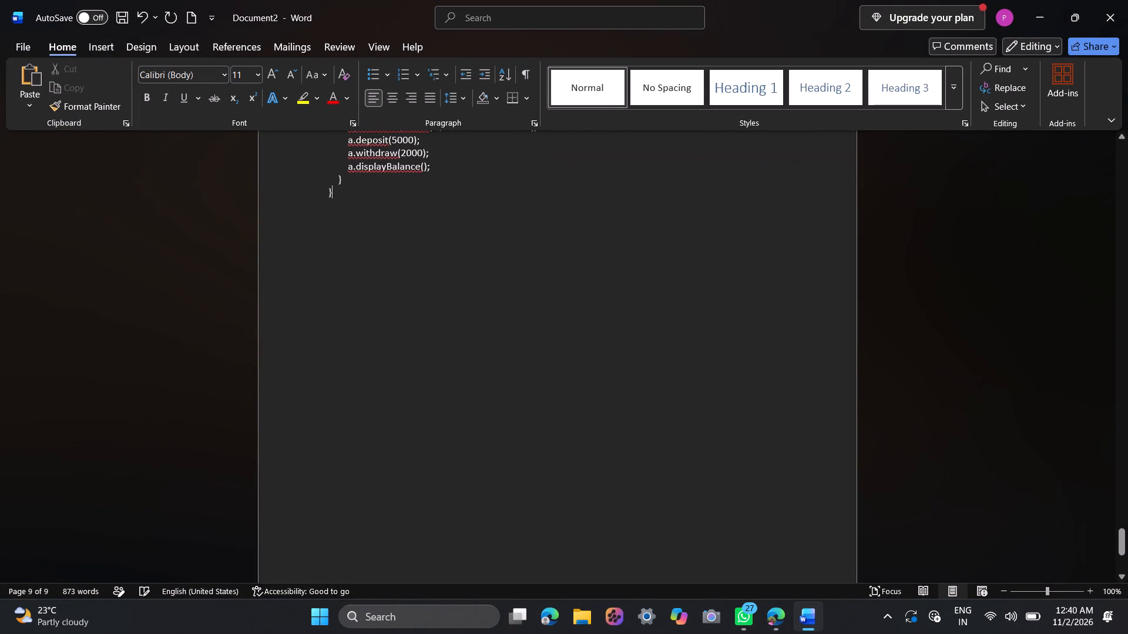
key(Return)
key(Return)
key(Return)
key(shift+c)
text(ode)
key(space)
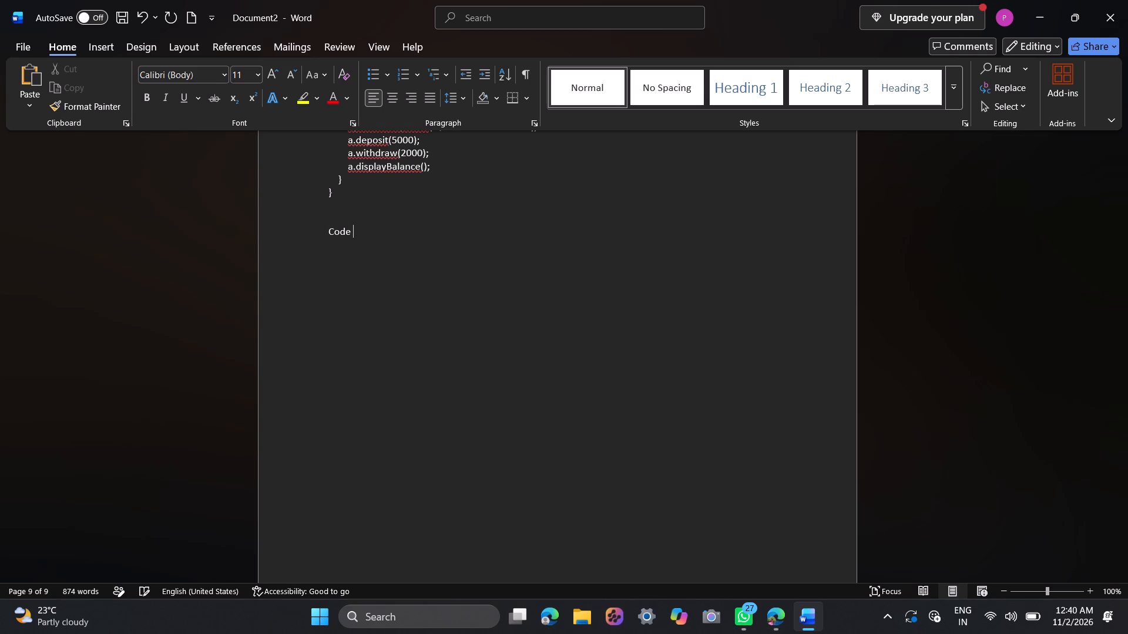
text(- 7)
Format the "Code - 7" line as a bold Heading 1 with font size 22.
click(743, 95)
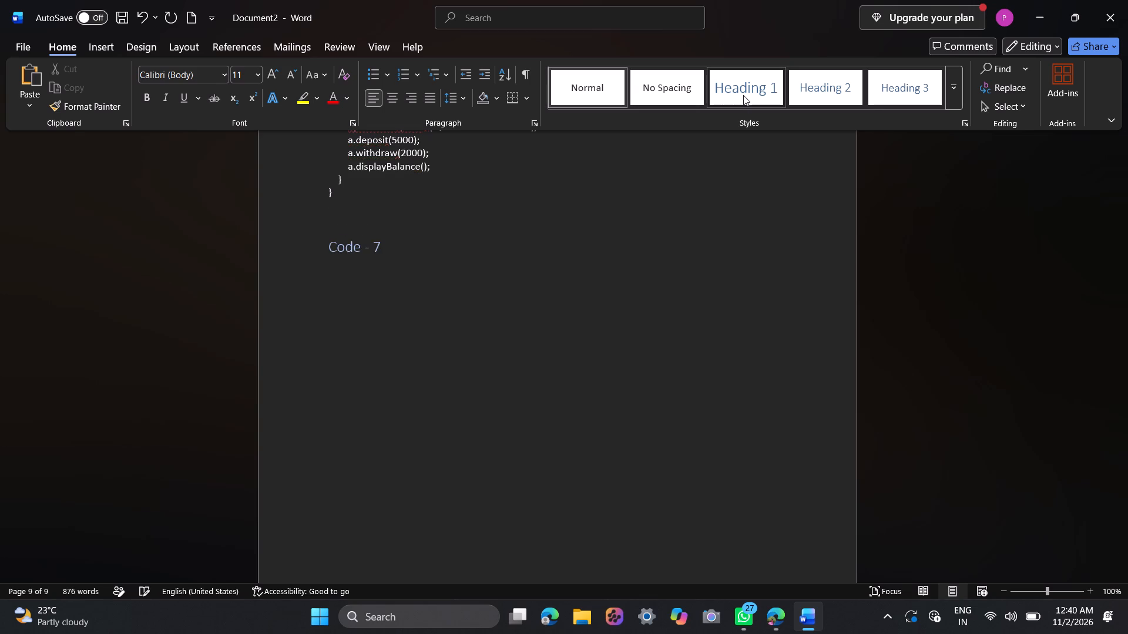
click(259, 74)
click(246, 244)
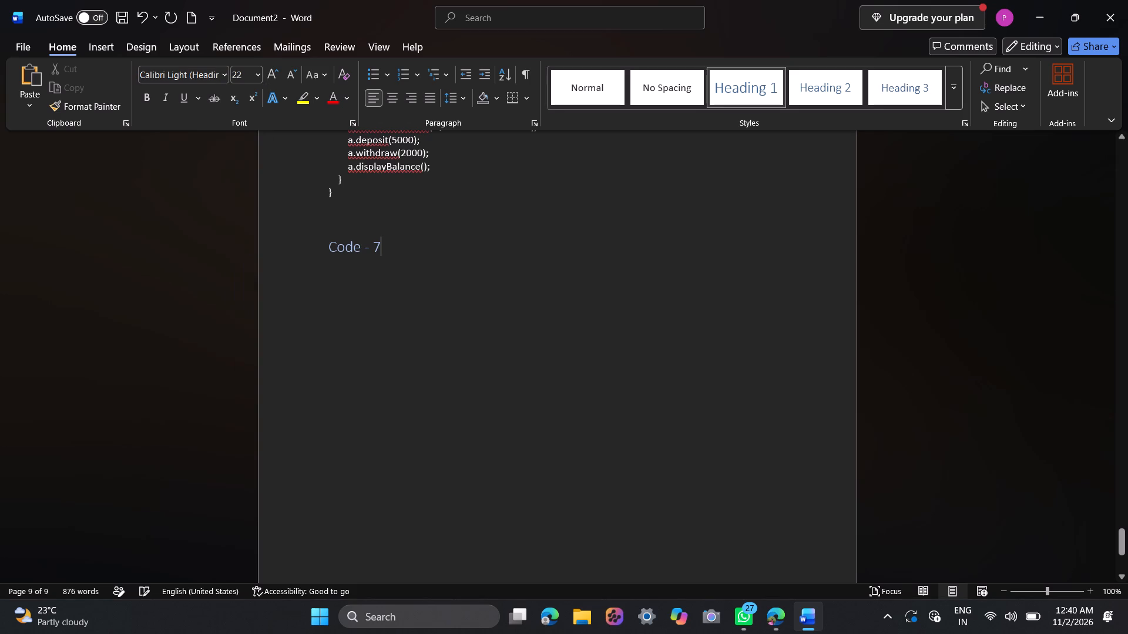
drag(327, 248, 418, 257)
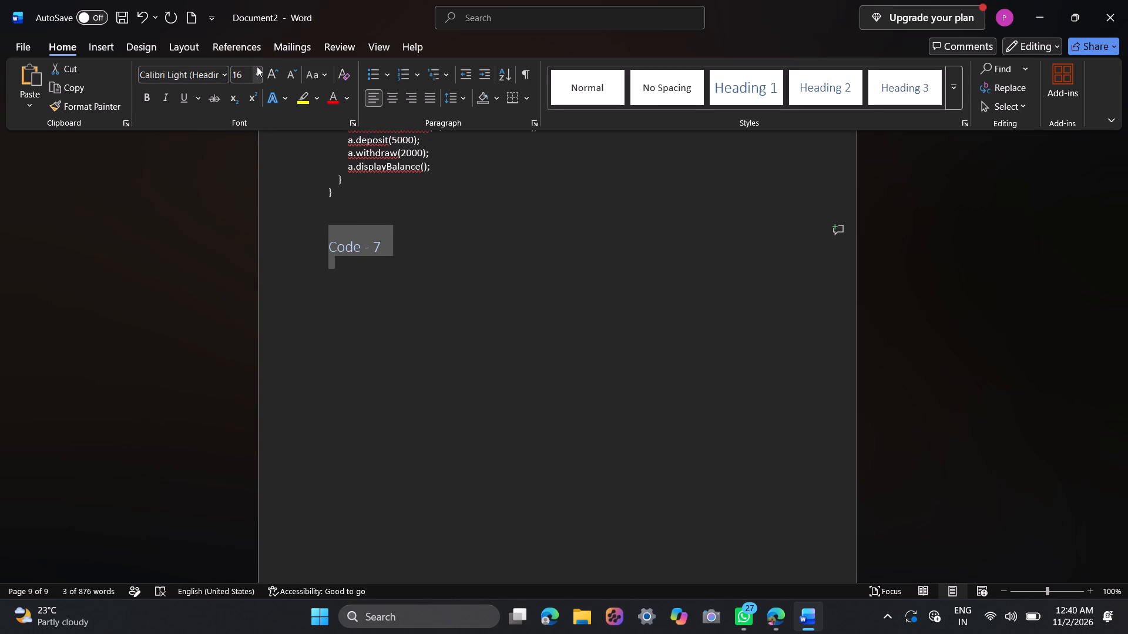
click(257, 66)
click(247, 253)
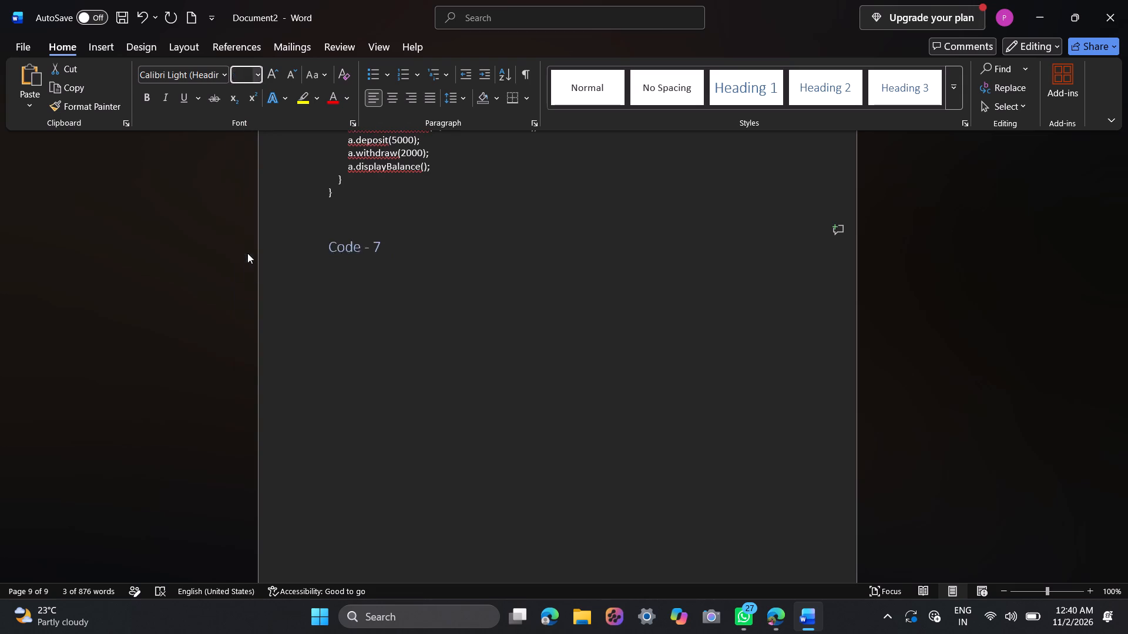
click(146, 100)
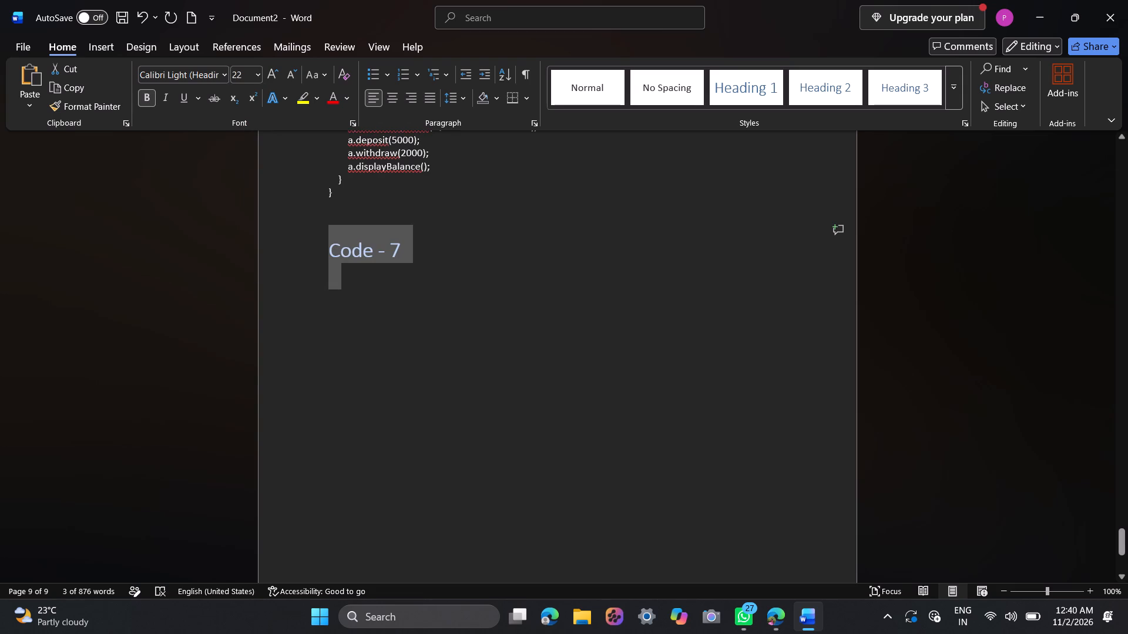
Start a new blank line below the "Code - 7" heading.
click(412, 254)
key(Return)
key(Return)
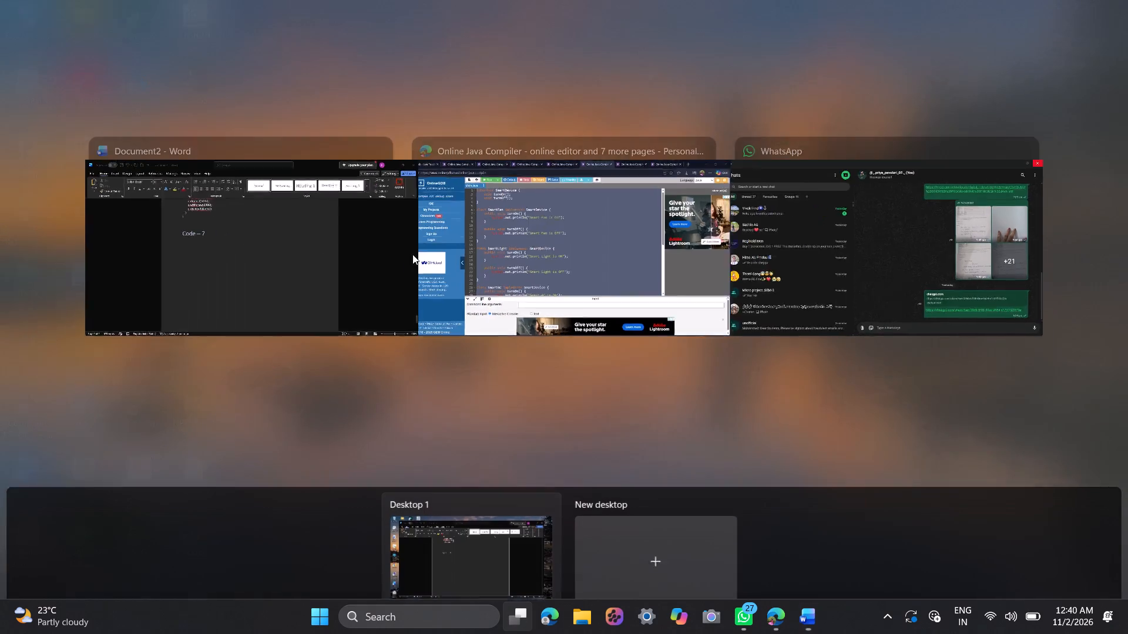
Switch to Edge and copy the whole InsufficientBalanceException program from its OnlineGDB tab.
click(561, 240)
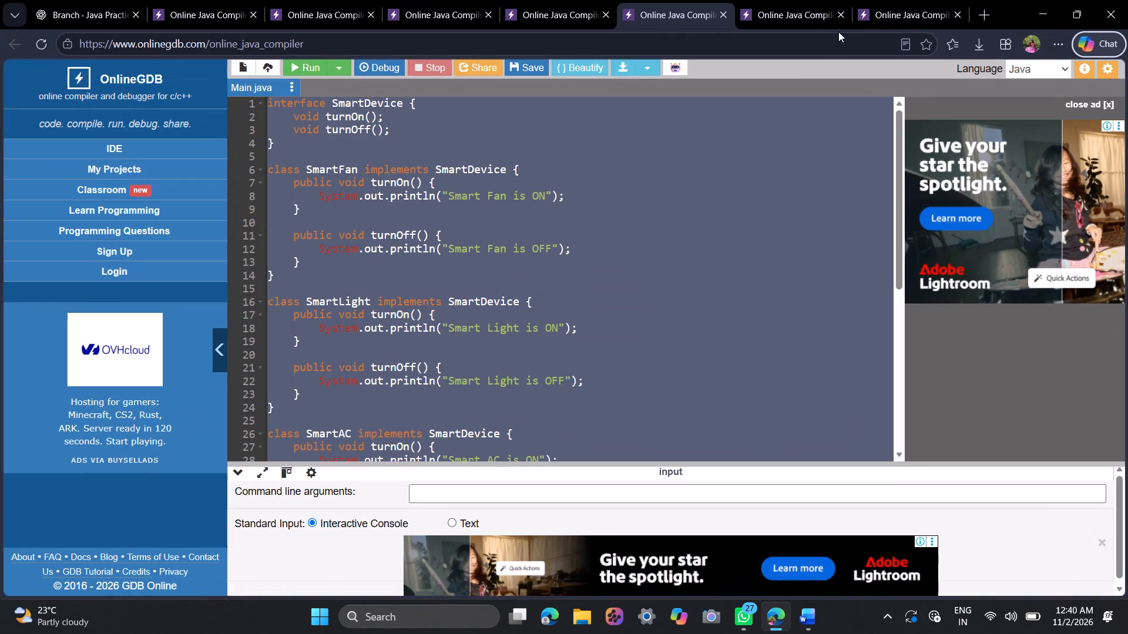
click(904, 14)
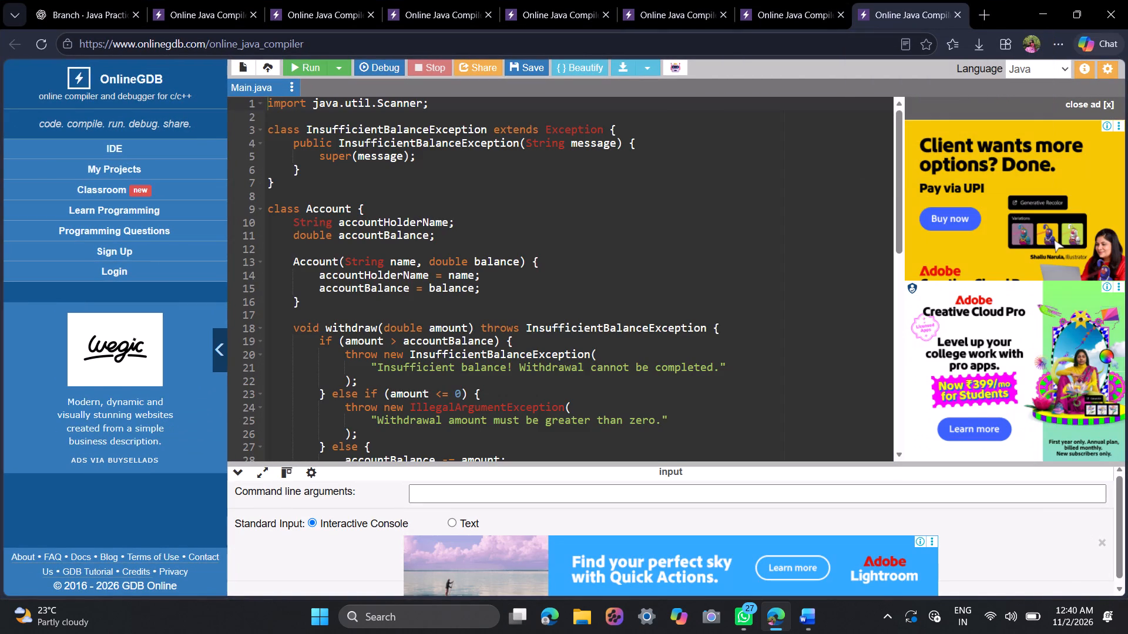
click(350, 128)
key(ctrl+a)
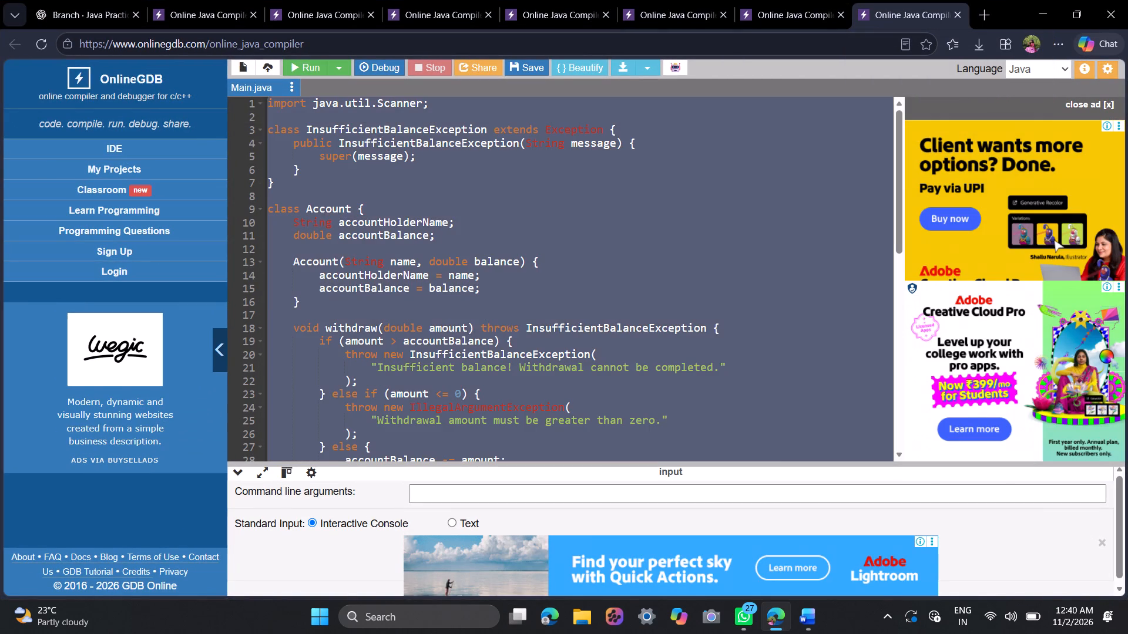
key(ctrl+c)
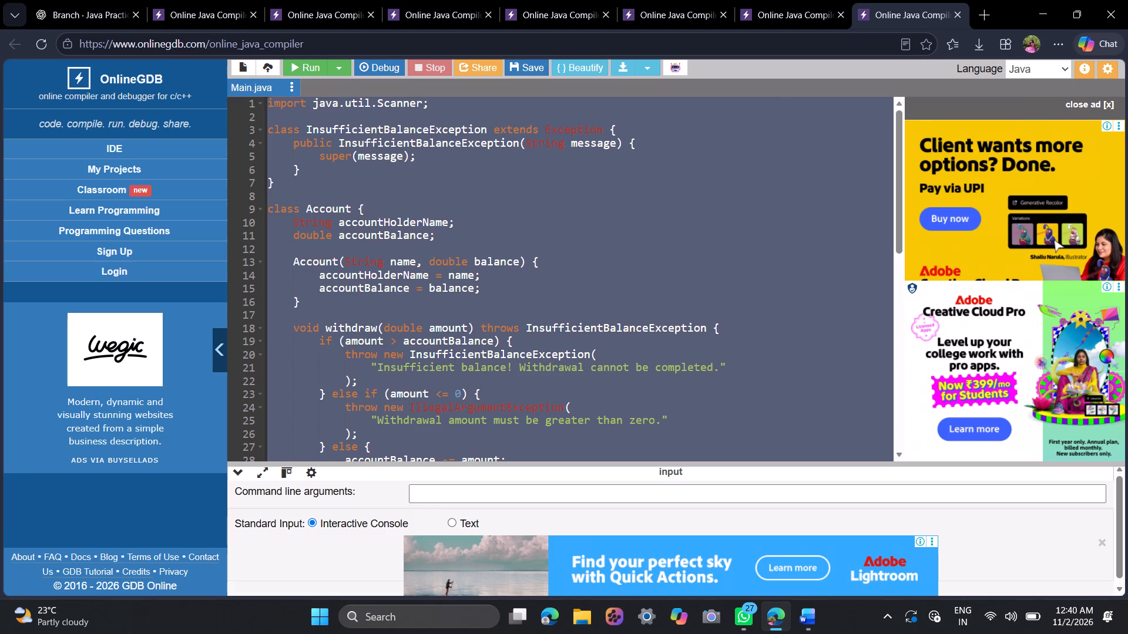
Switch to Word and paste the copied InsufficientBalanceException program on the blank line below the "Code – 7" heading.
key(alt+Tab)
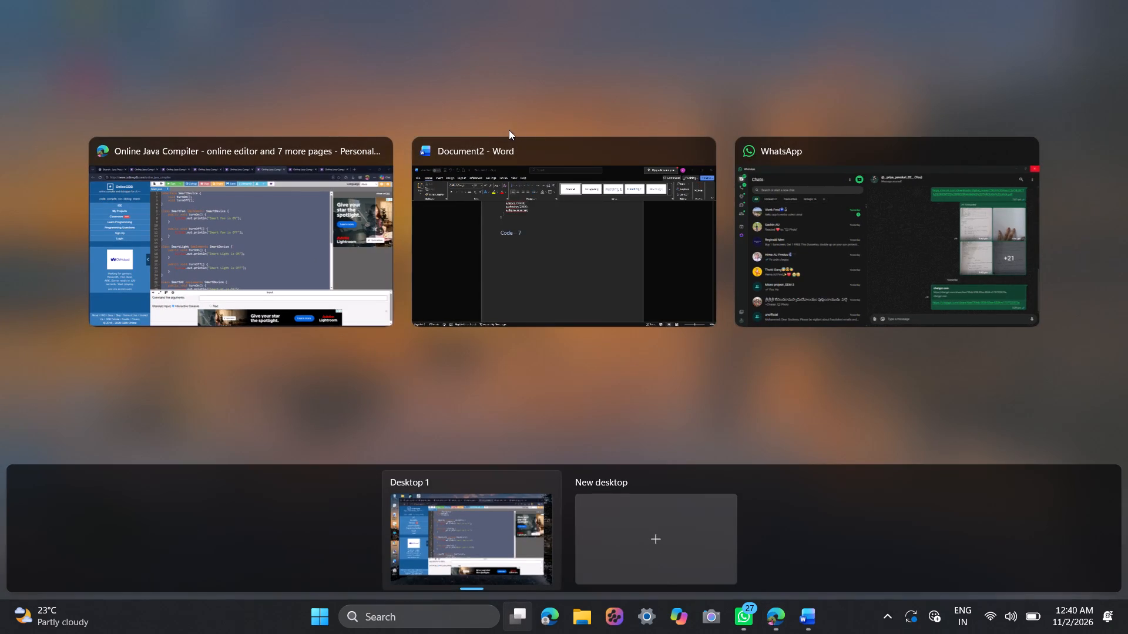
click(590, 311)
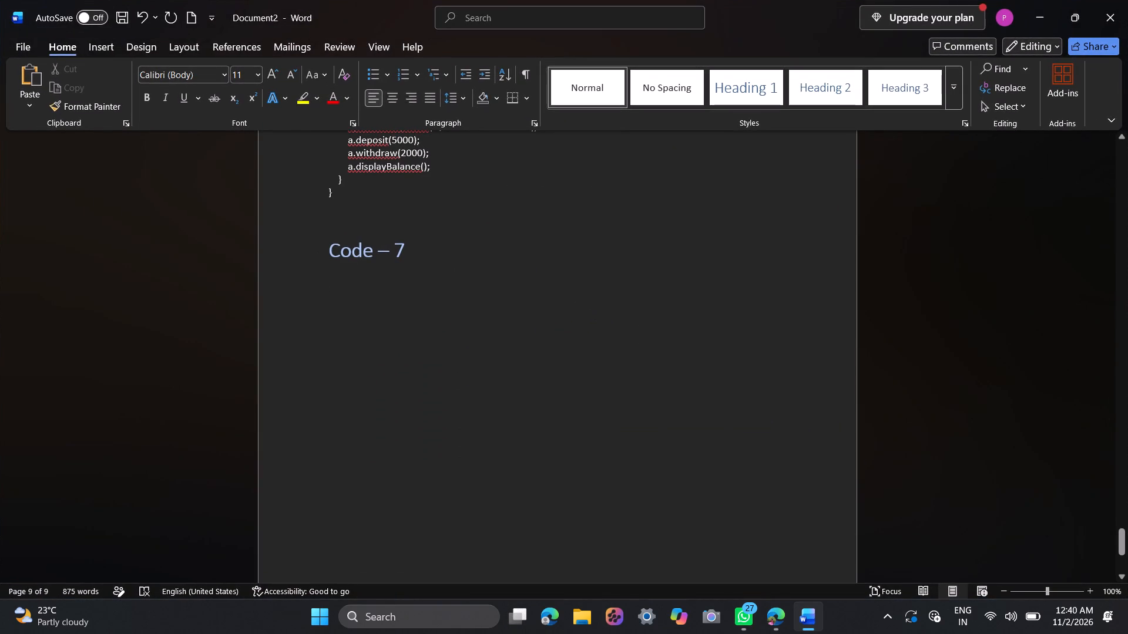
click(341, 282)
key(ctrl+v)
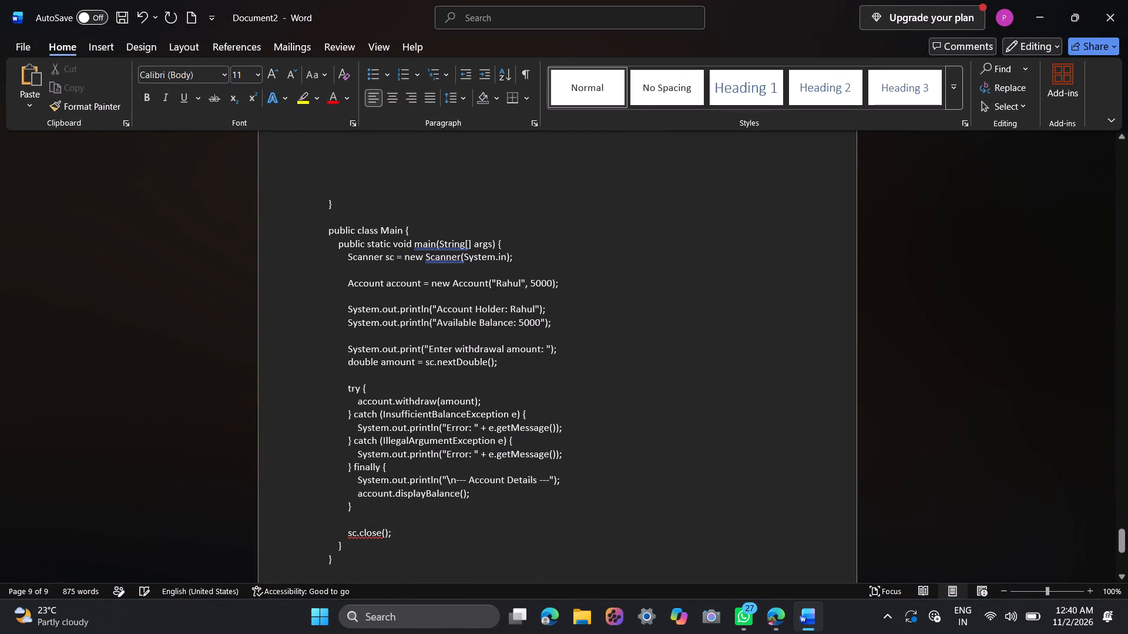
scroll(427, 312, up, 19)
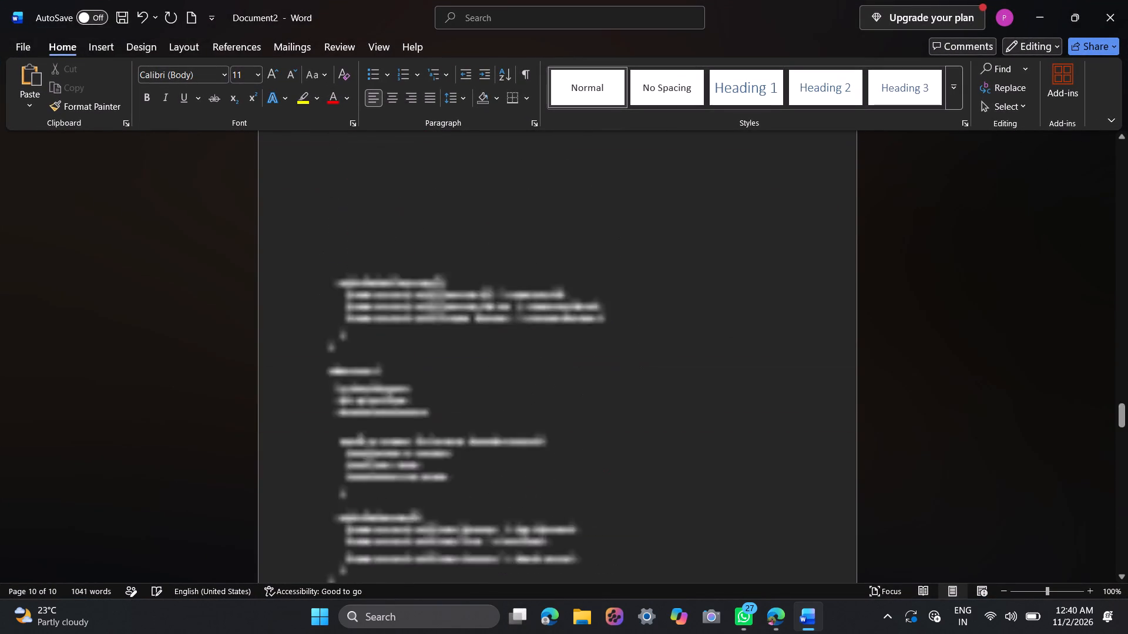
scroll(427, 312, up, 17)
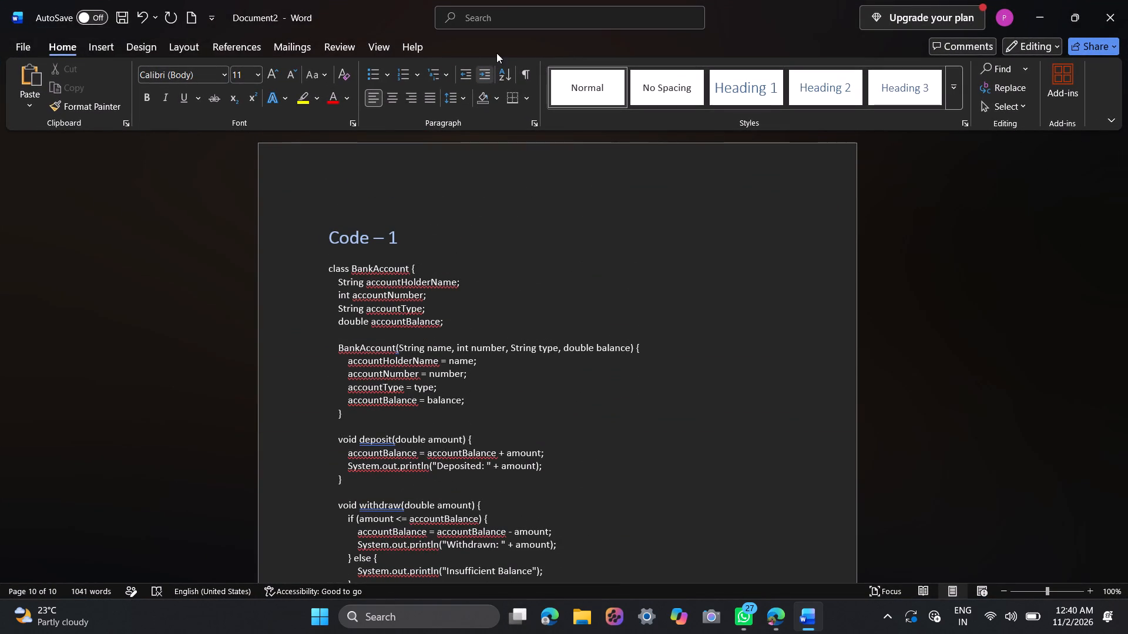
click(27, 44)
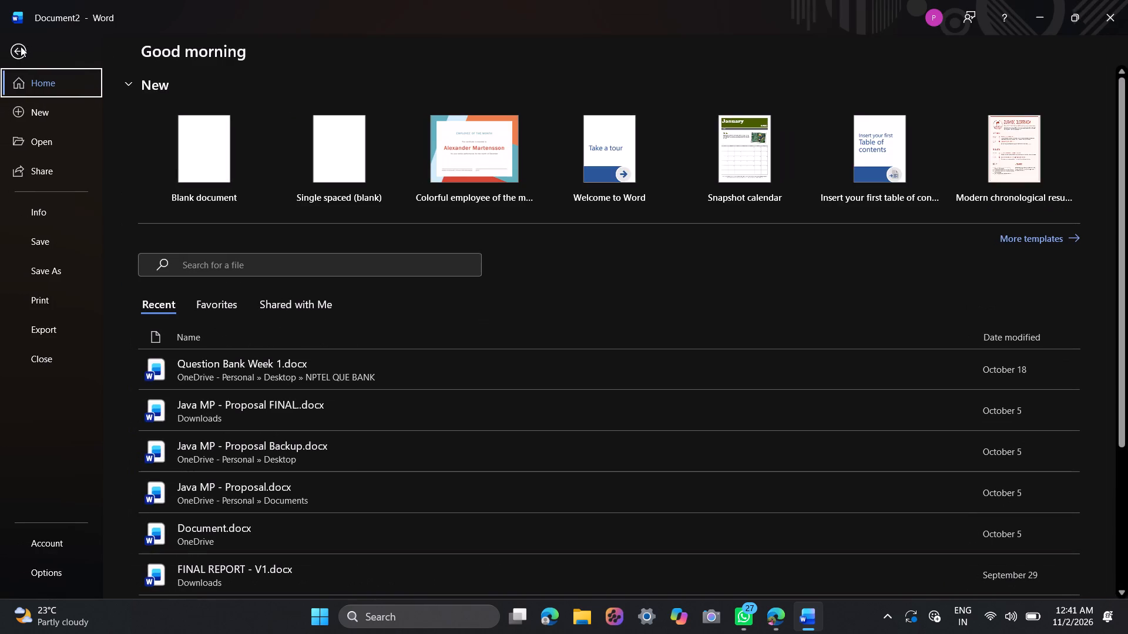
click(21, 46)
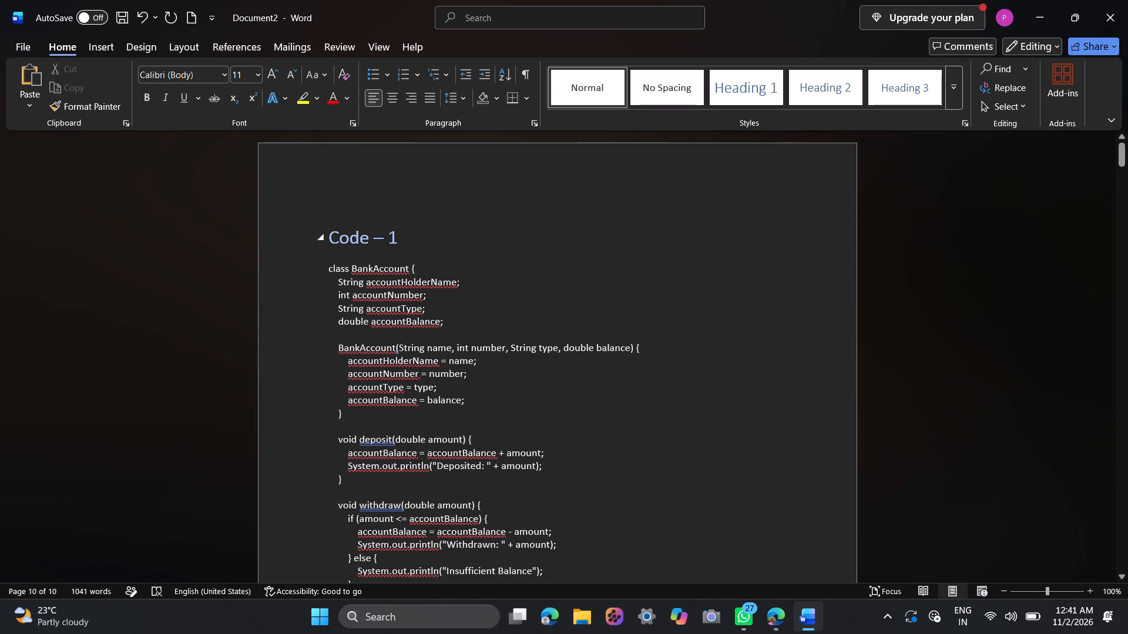
Save the document under the file name "java lab exam codes (1-7)".
key(ctrl+s)
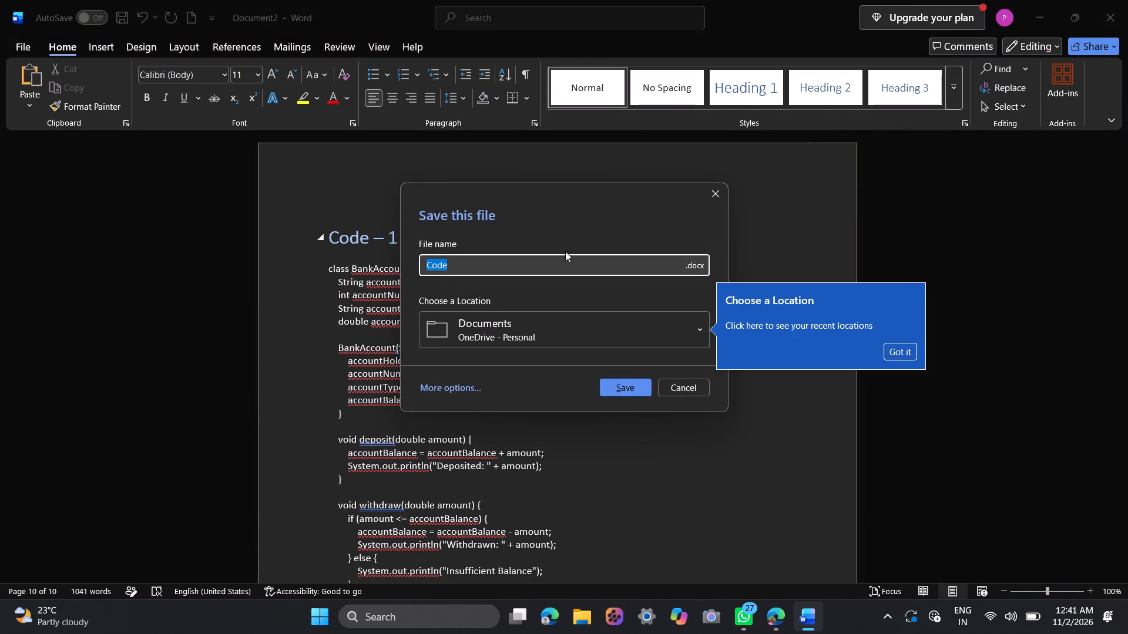
click(559, 263)
key(BackSpace)
key(BackSpace)
key(BackSpace)
key(BackSpace)
key(BackSpace)
key(BackSpace)
key(BackSpace)
key(BackSpace)
key(BackSpace)
key(BackSpace)
key(BackSpace)
key(BackSpace)
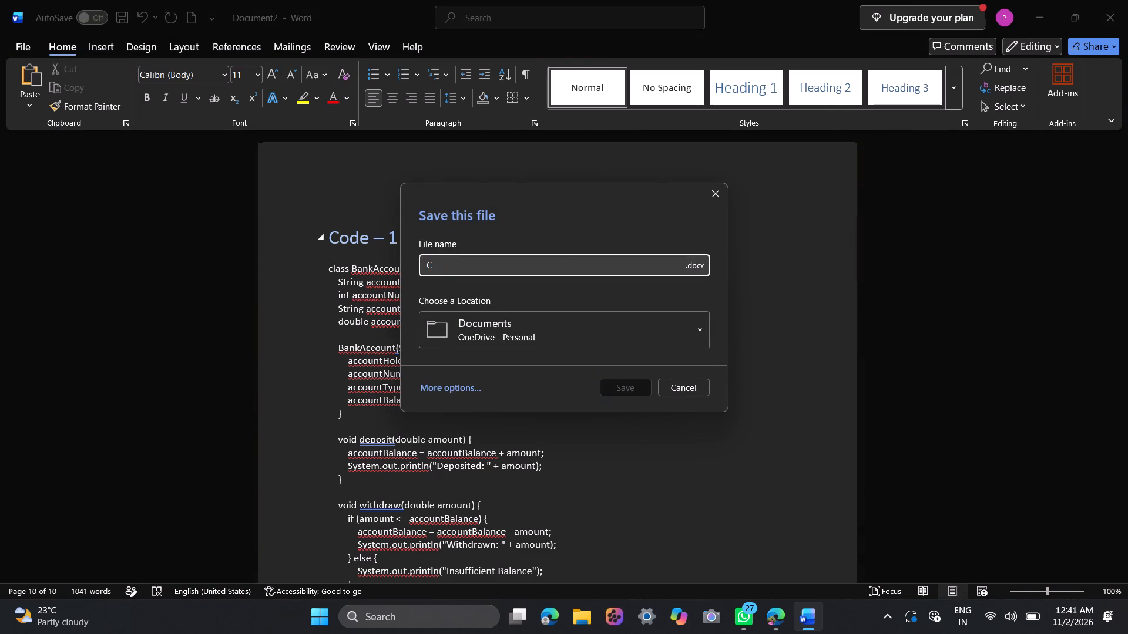
text(java lan)
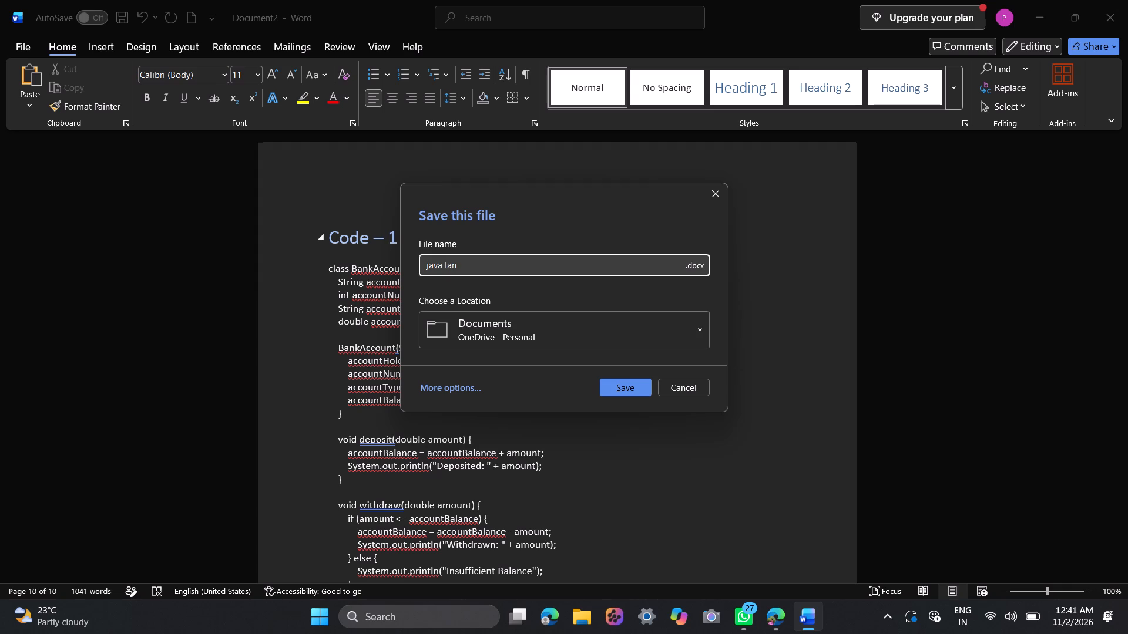
key(BackSpace)
text(b exam)
key(space)
text(codes)
key(space)
text((1)
key(minus)
key(7)
key(shift+parenright)
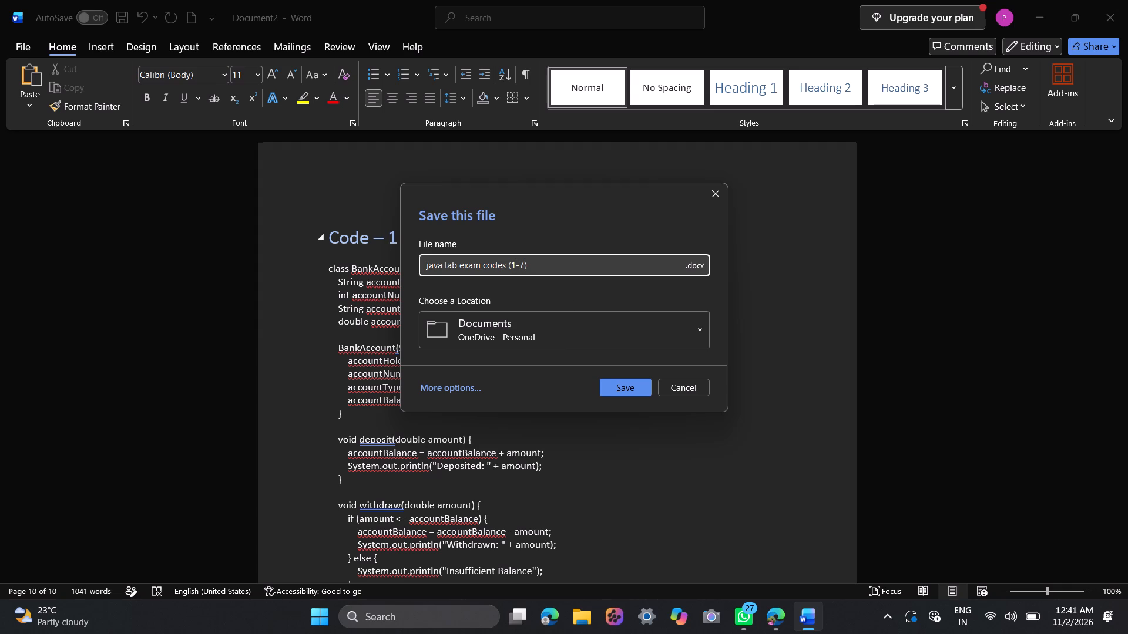
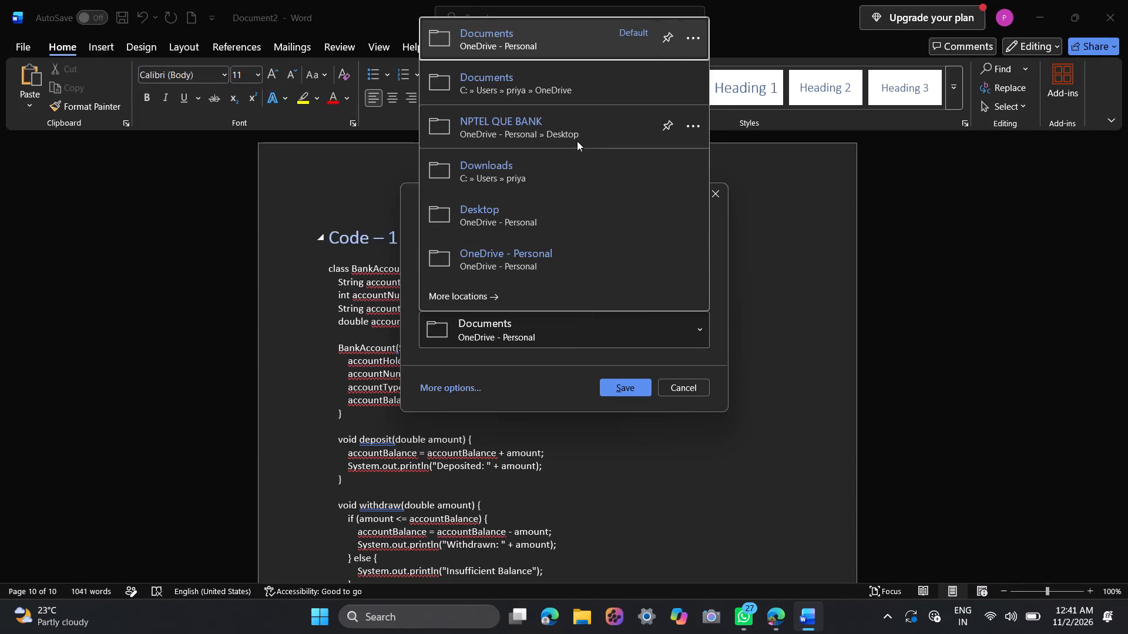
Set the save location to the local Documents folder inside the C: drive's OneDrive directory and save the document there.
click(578, 93)
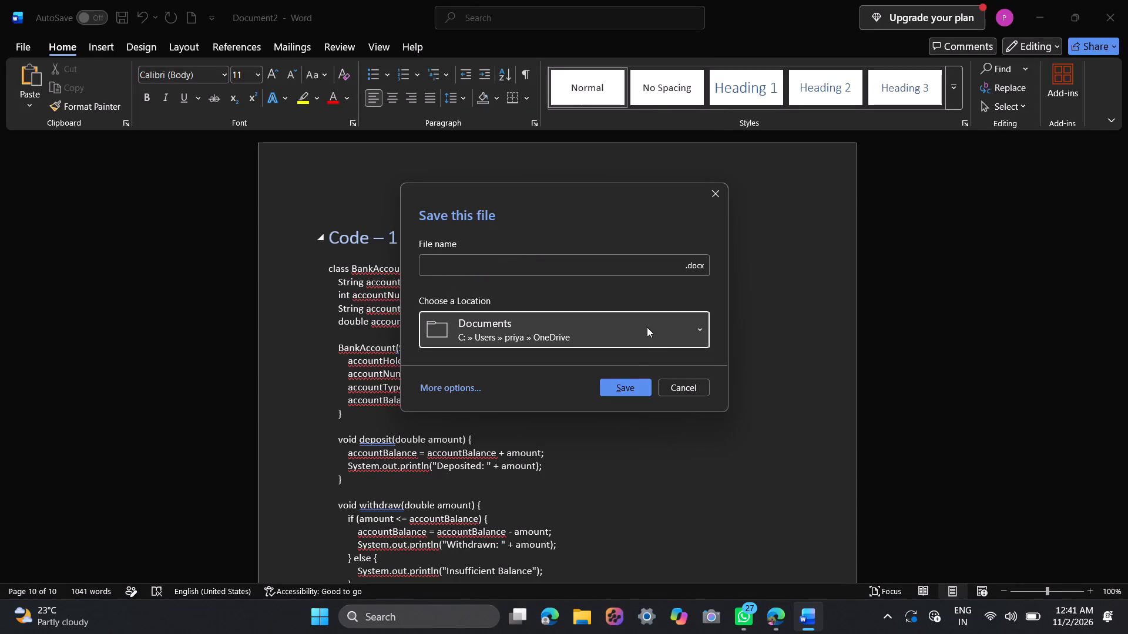
click(630, 388)
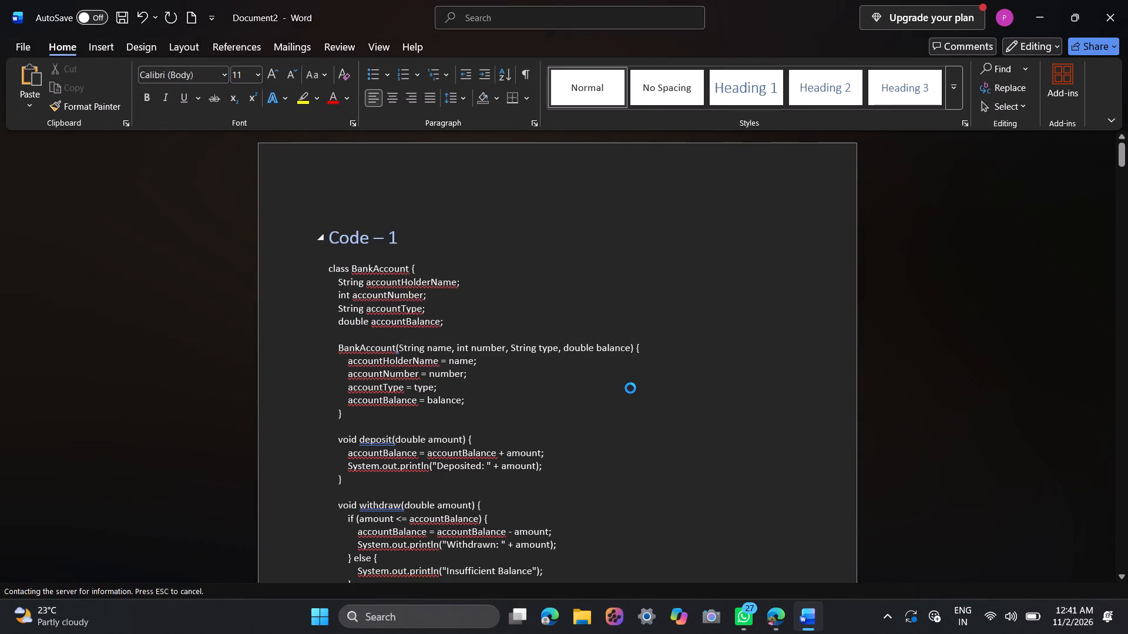
Review the whole document from the "Code – 1" heading to the end of the "Code – 7" program.
scroll(630, 388, down, 1)
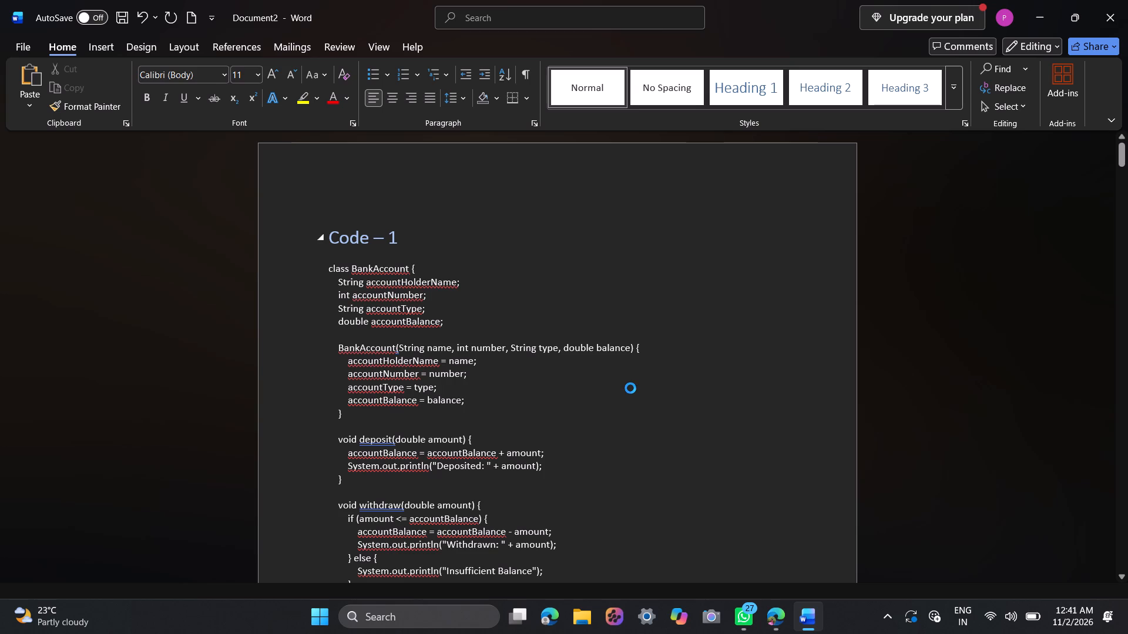
scroll(630, 388, down, 2)
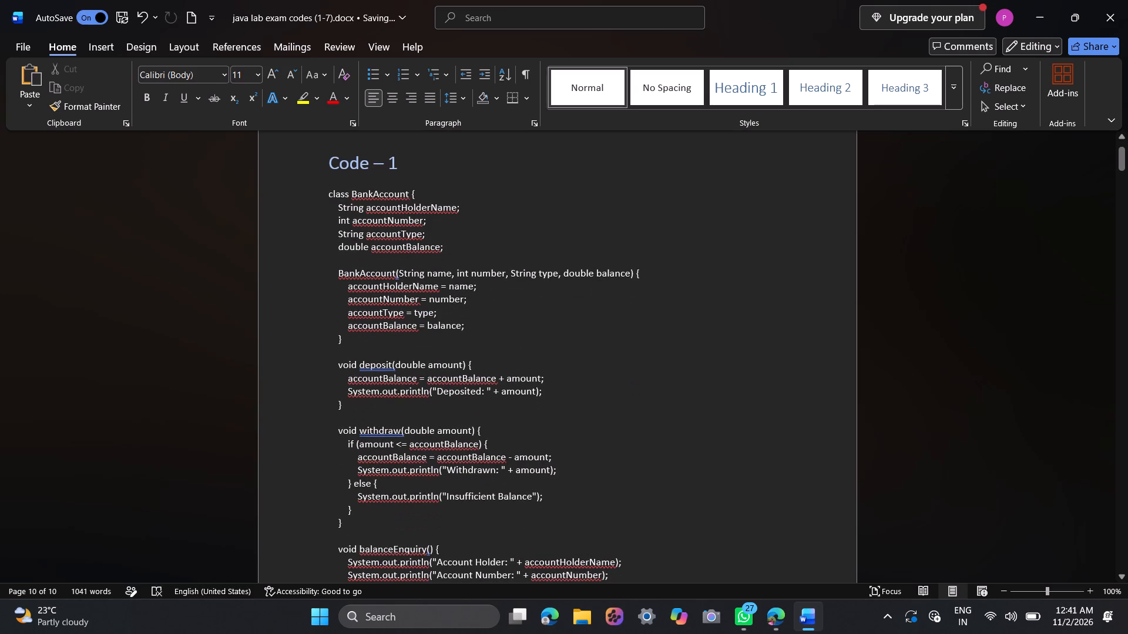
scroll(550, 431, down, 3)
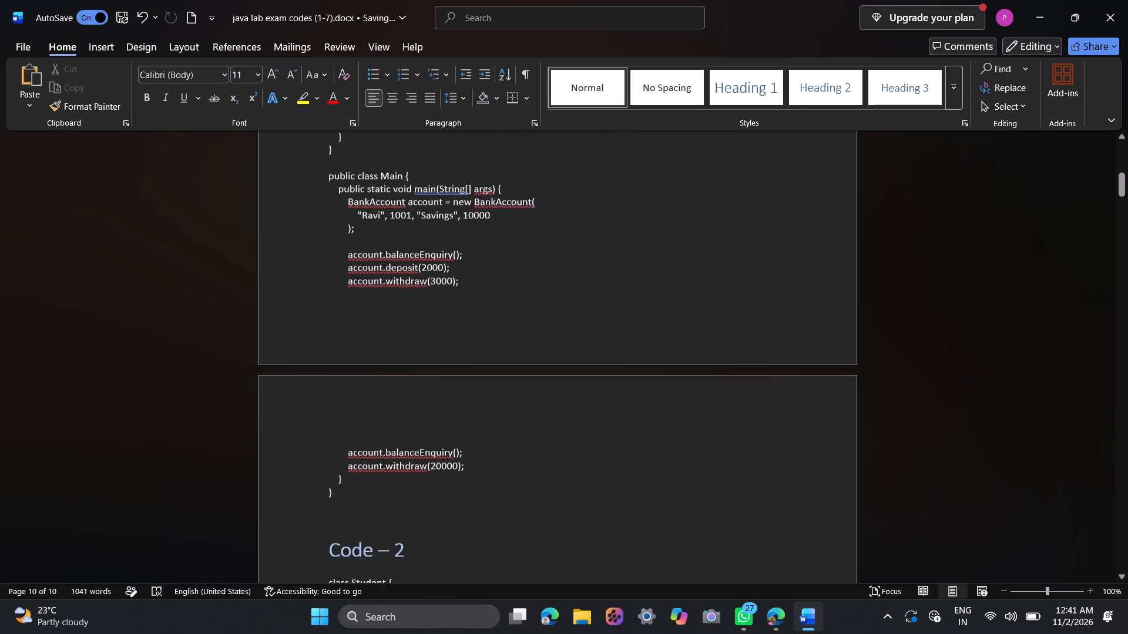
scroll(550, 431, down, 6)
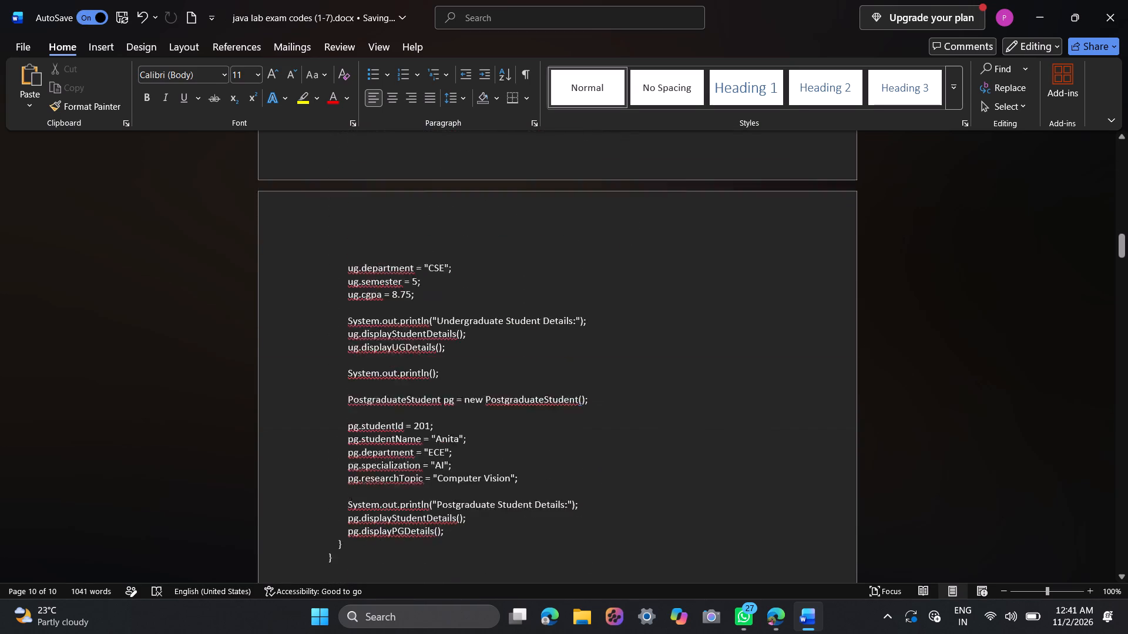
scroll(550, 431, down, 6)
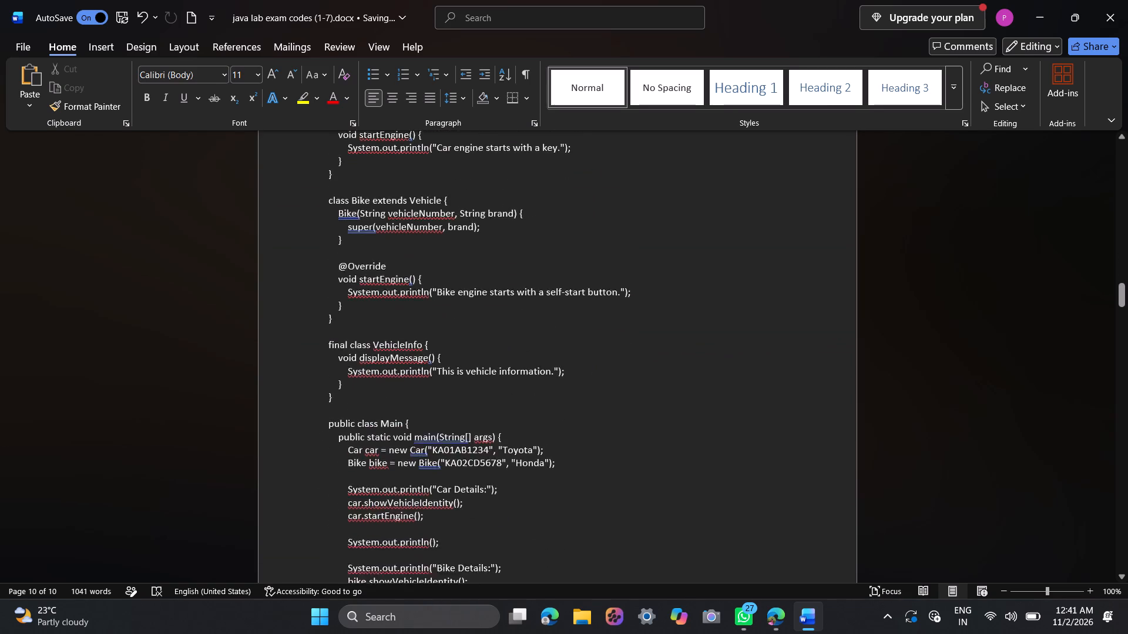
scroll(550, 431, down, 6)
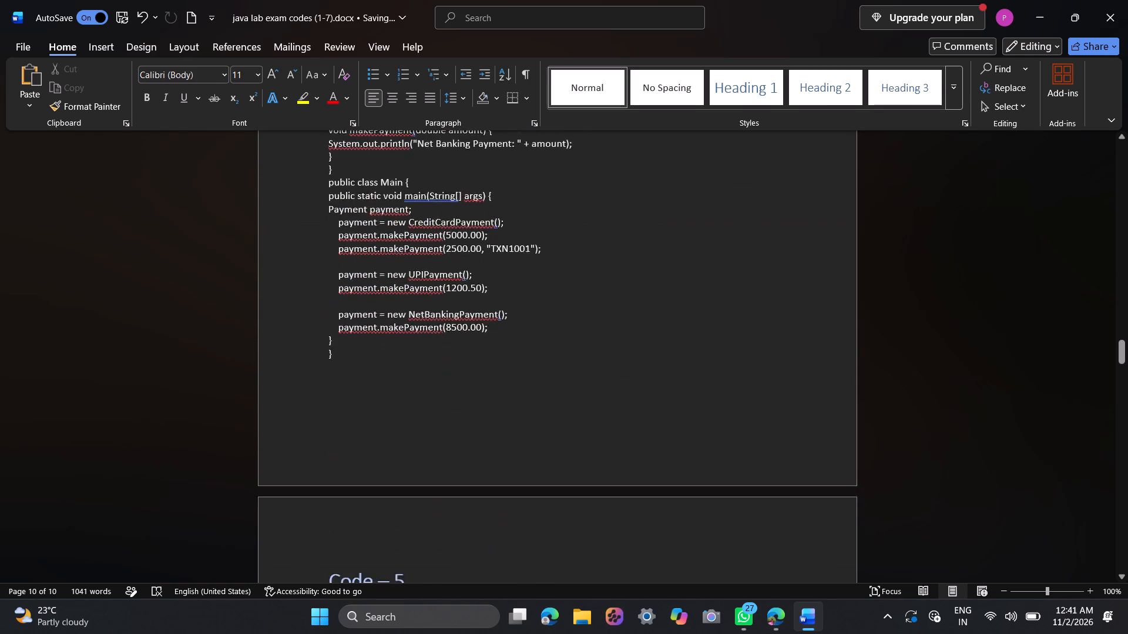
scroll(550, 431, down, 6)
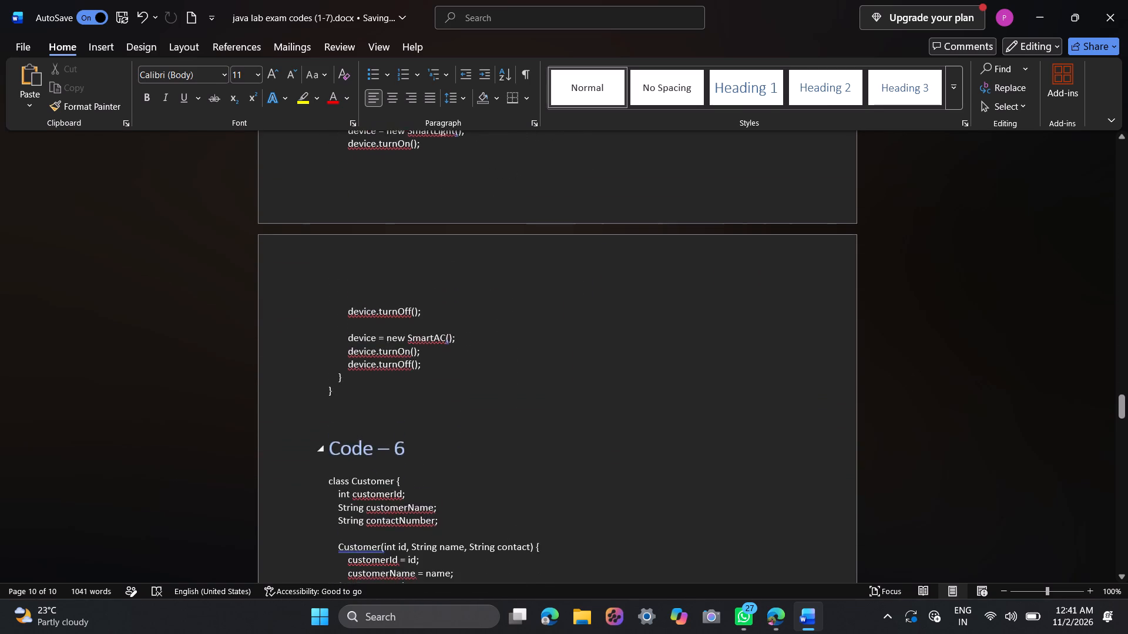
scroll(550, 431, down, 6)
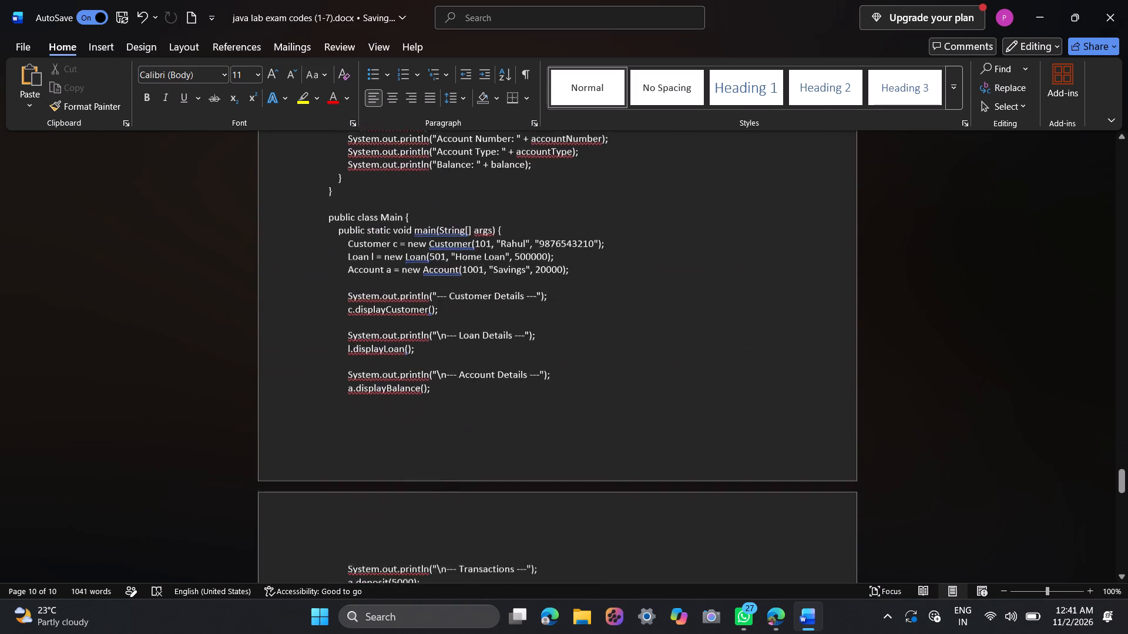
scroll(550, 431, down, 6)
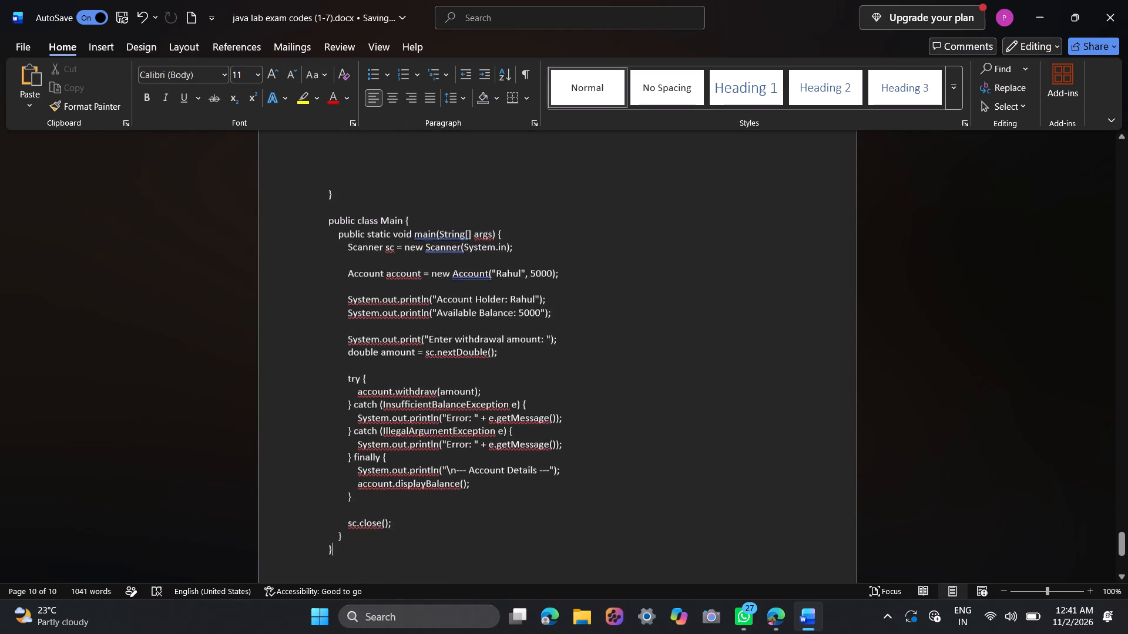
scroll(550, 431, down, 3)
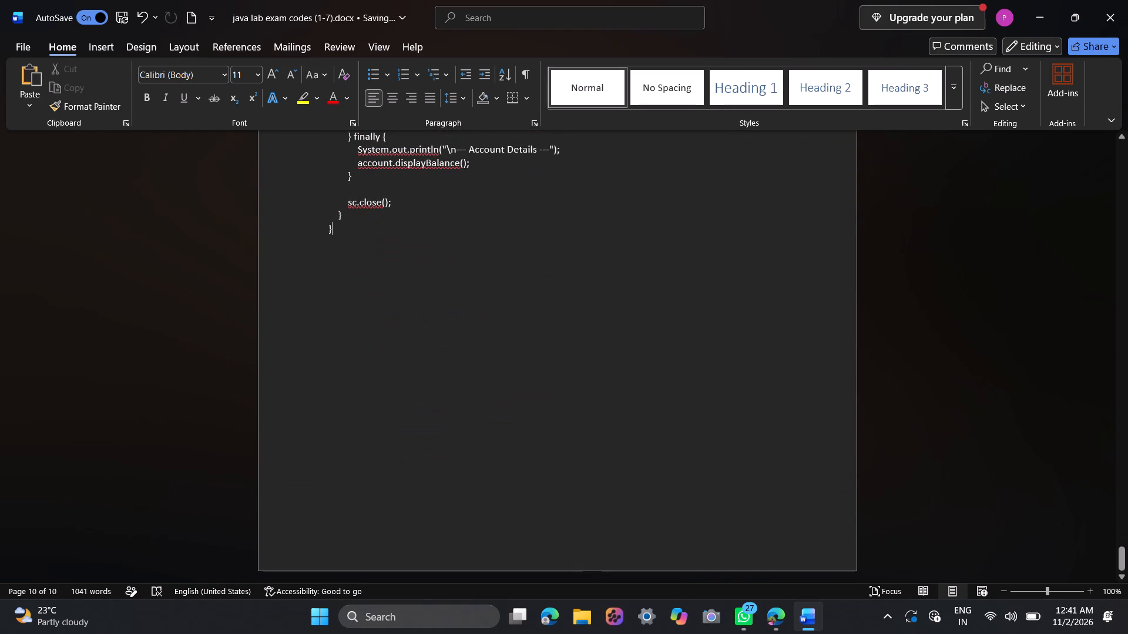
Switch to File Explorer and locate "java lab exam codes (1-7).docx" in the OneDrive Documents folder.
click(583, 611)
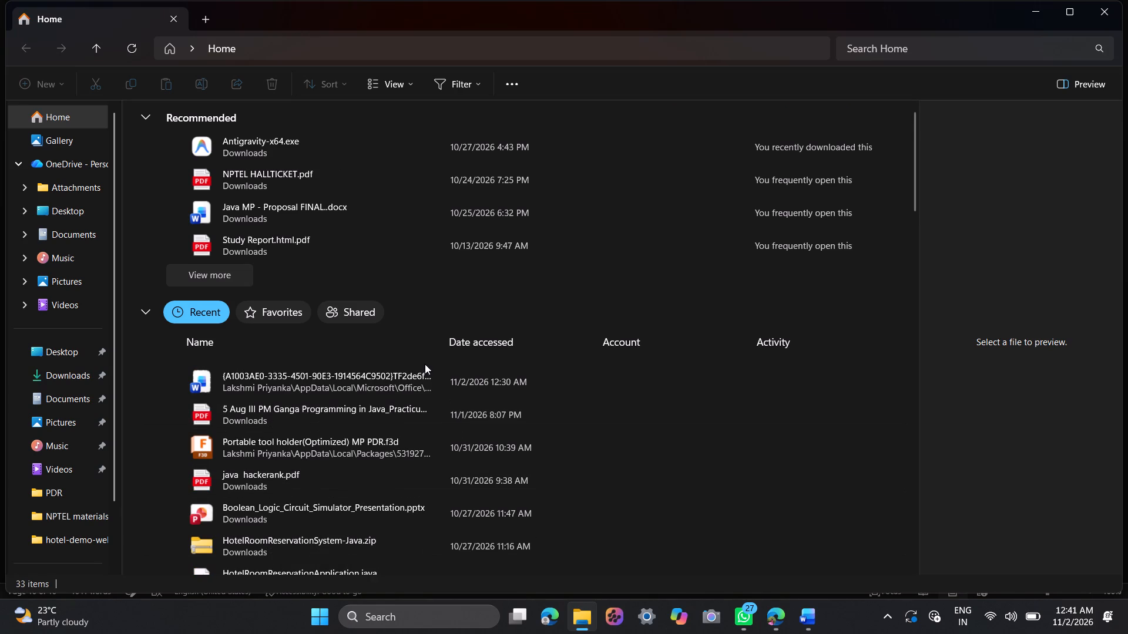
click(72, 231)
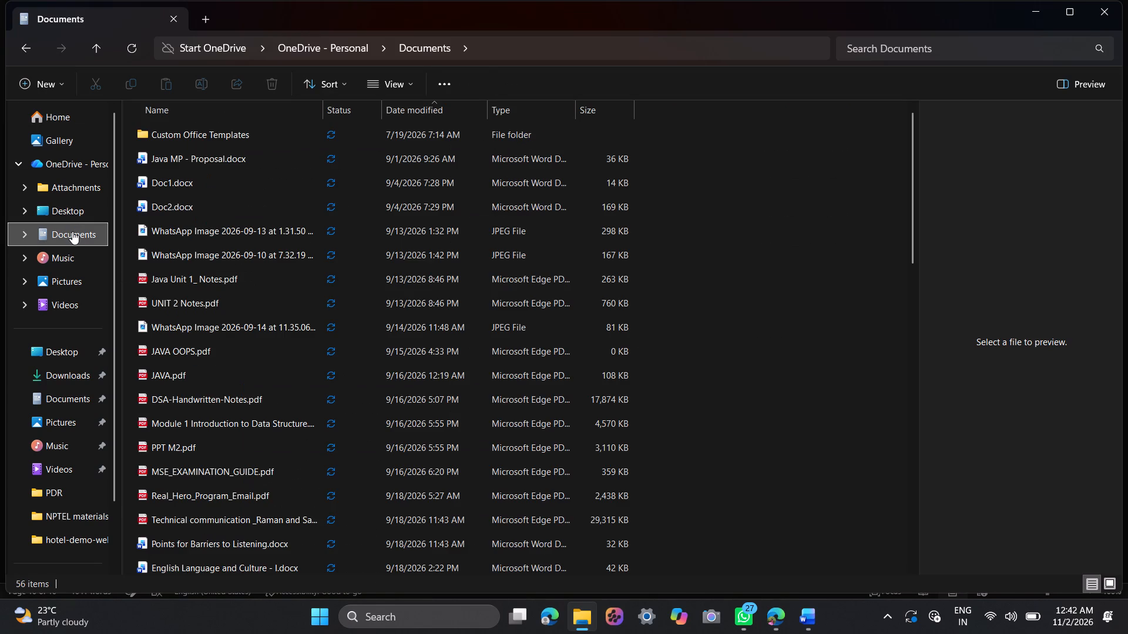
scroll(243, 407, down, 2)
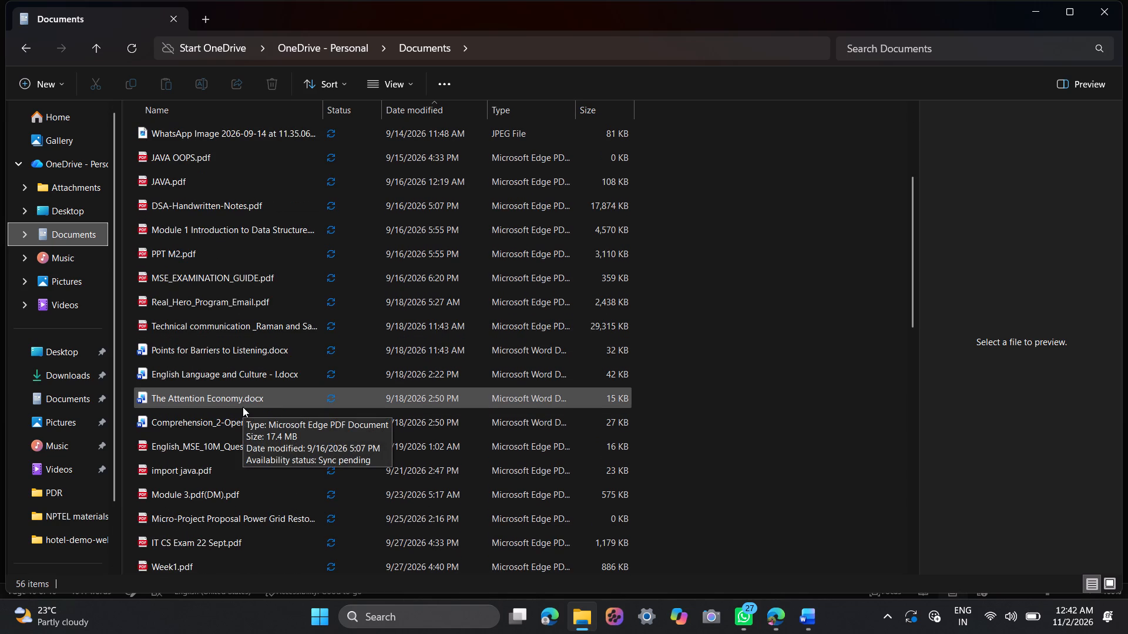
scroll(243, 407, down, 11)
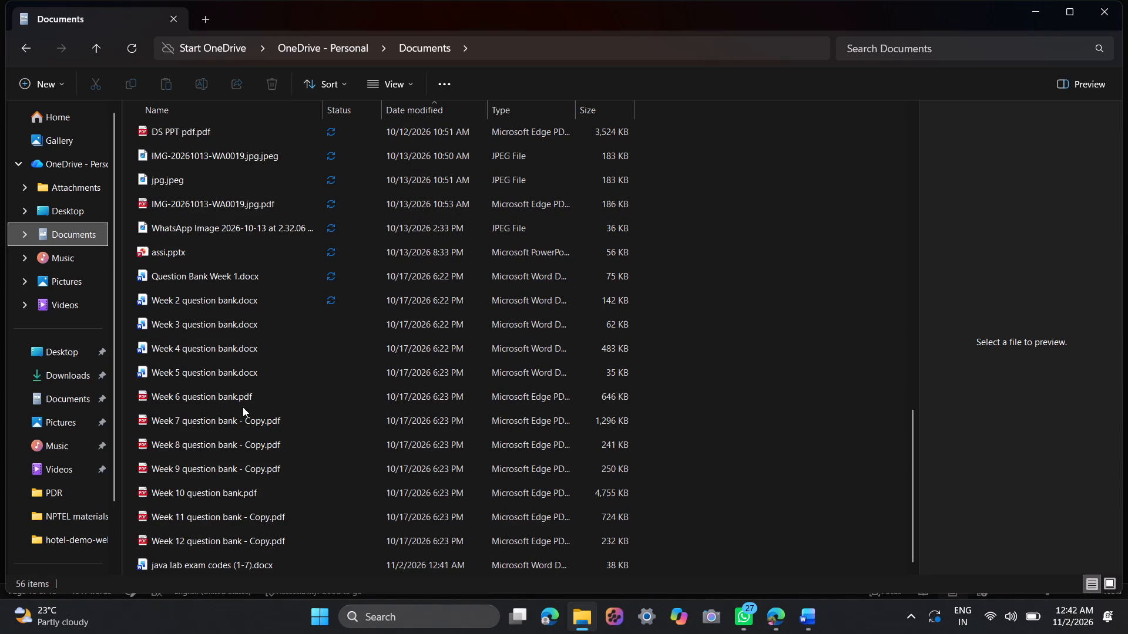
scroll(243, 407, down, 3)
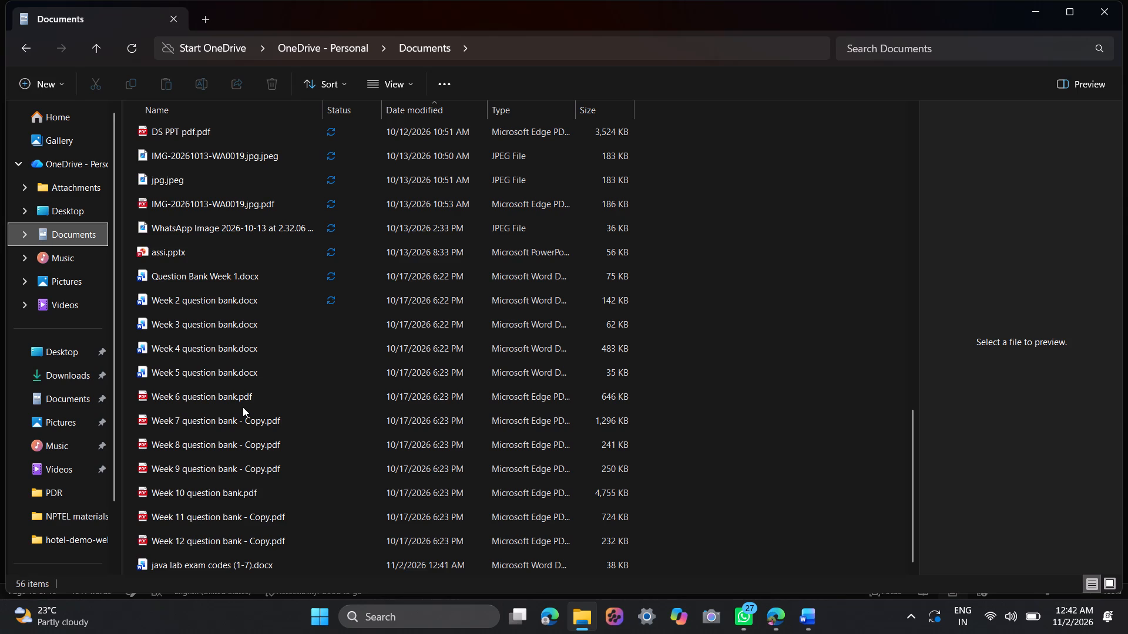
Open "java lab exam codes (1-7).docx" from the OneDrive Documents folder to check the saved file.
double_click(250, 562)
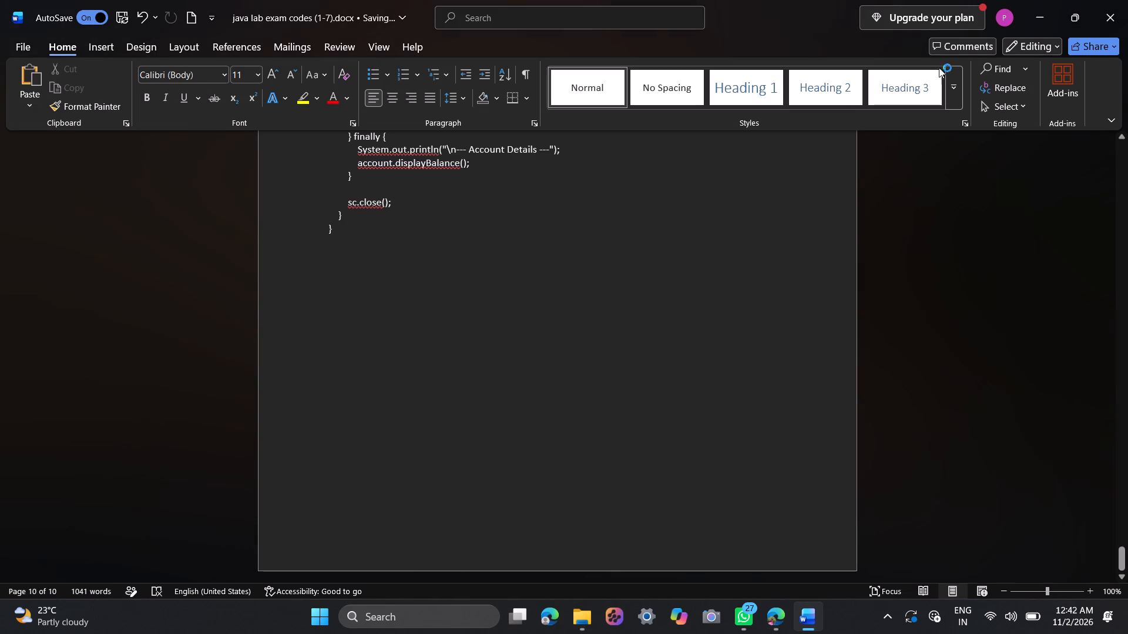